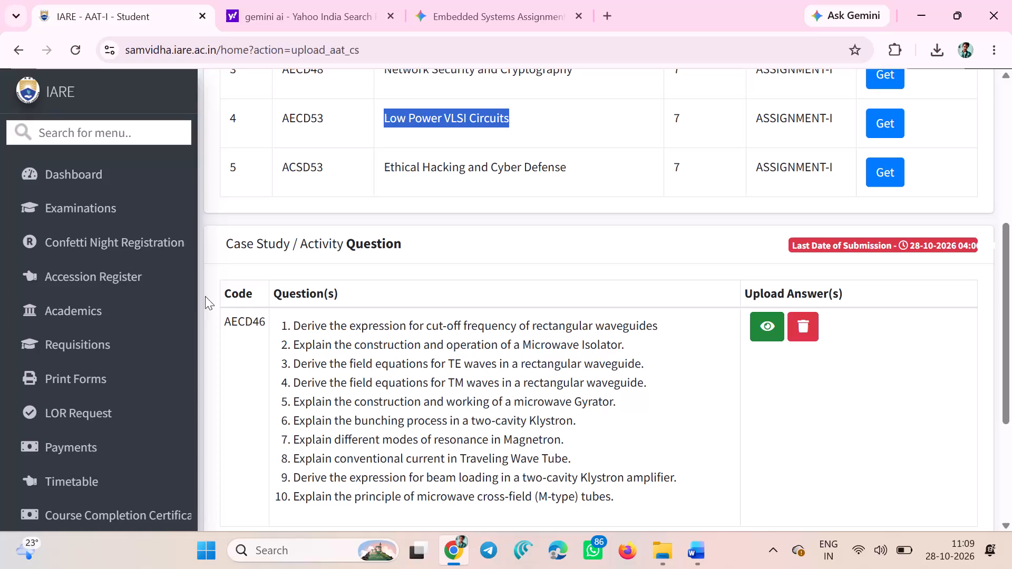
# Open the AAT (Concept Video) upload page from the Uploads section of the student portal.
pyautogui.scroll(-4, 135, 310)
pyautogui.scroll(-1, 111, 349)
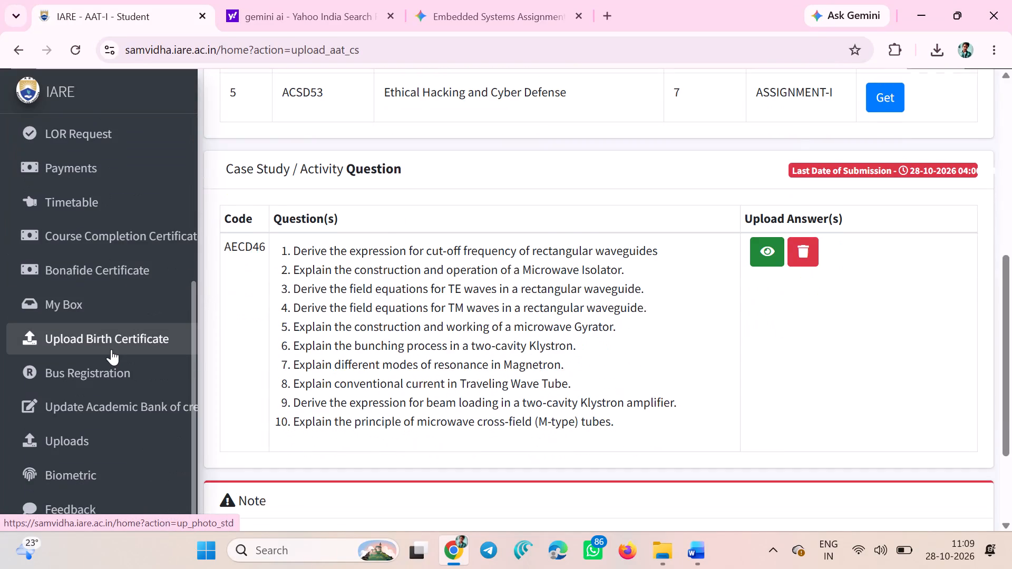
pyautogui.scroll(-1, 111, 349)
pyautogui.click(102, 443)
pyautogui.scroll(-4, 102, 443)
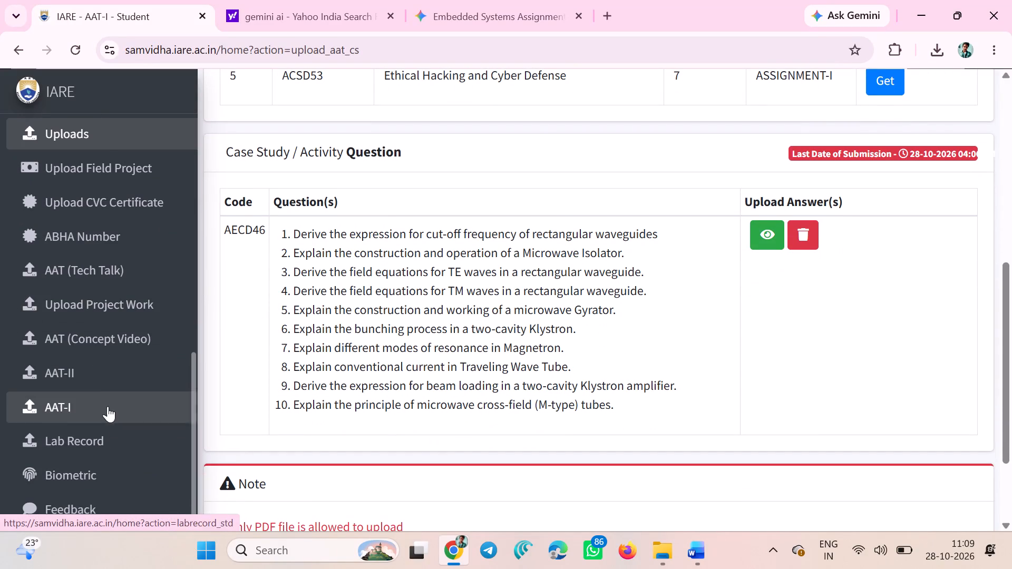
pyautogui.click(111, 339)
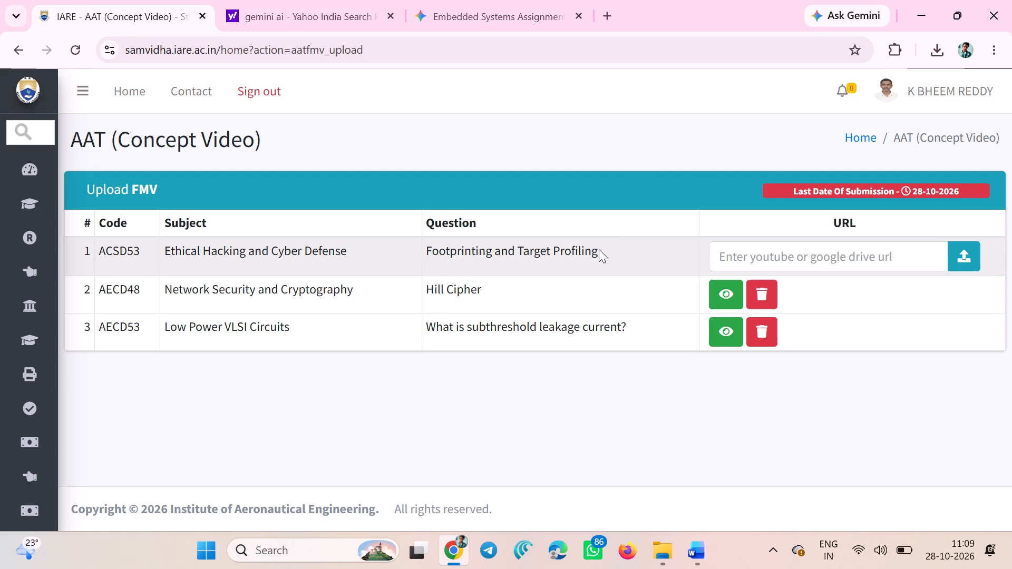
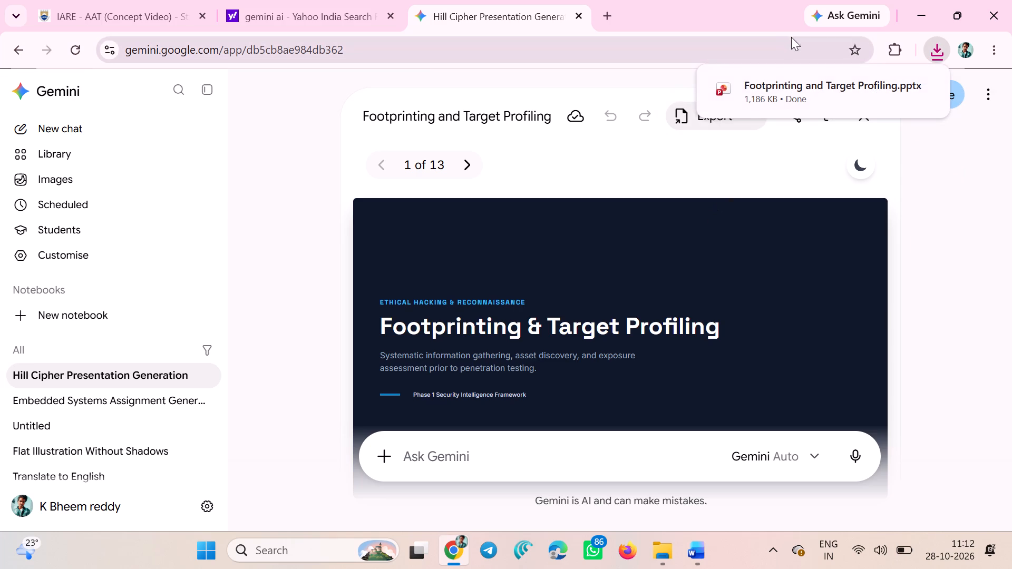
# Open the downloaded Footprinting and Target Profiling.pptx in PowerPoint, dismiss the embedded font notices, maximize its window and enable editing.
pyautogui.click(795, 85)
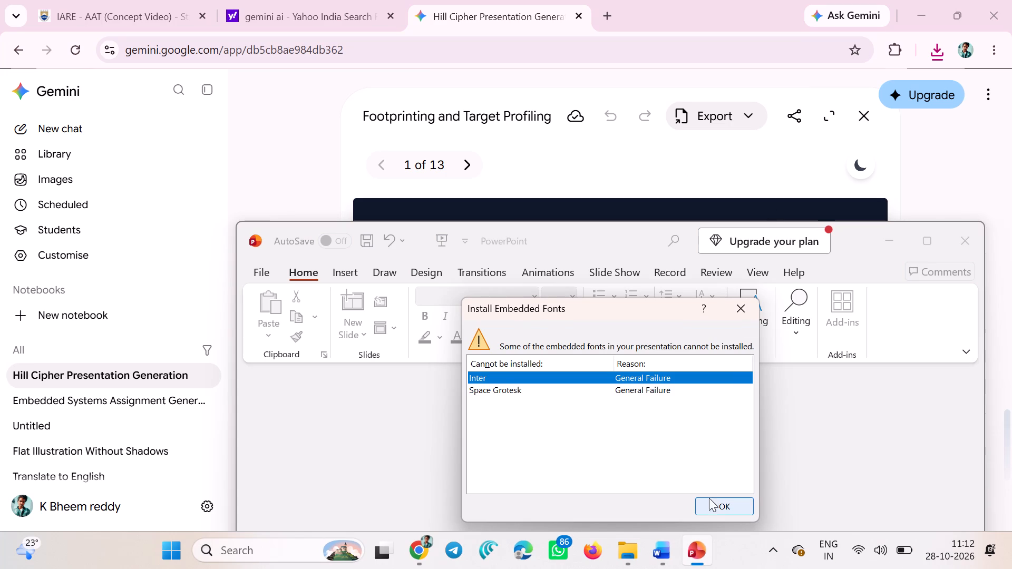
pyautogui.click(720, 510)
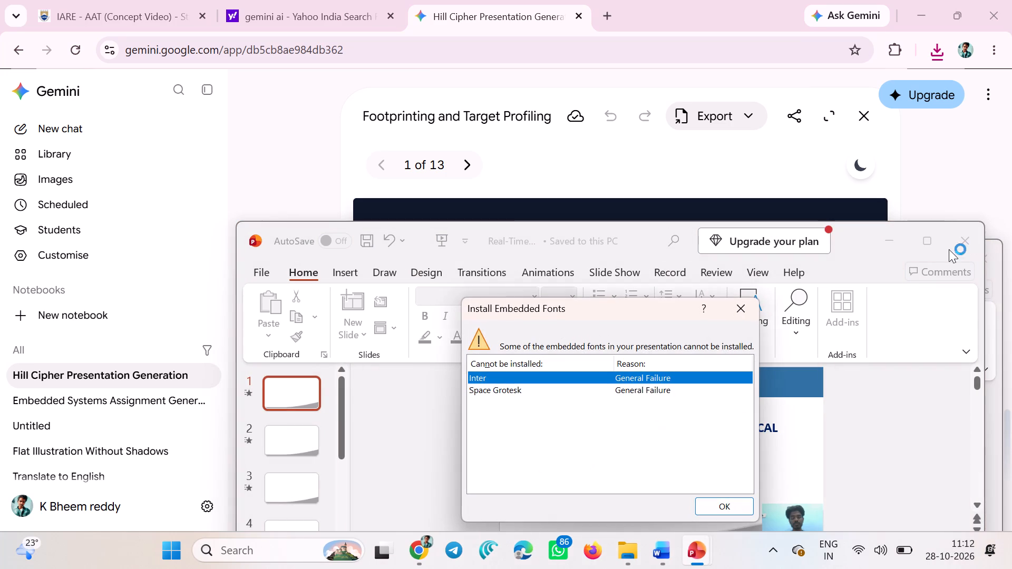
pyautogui.click(722, 509)
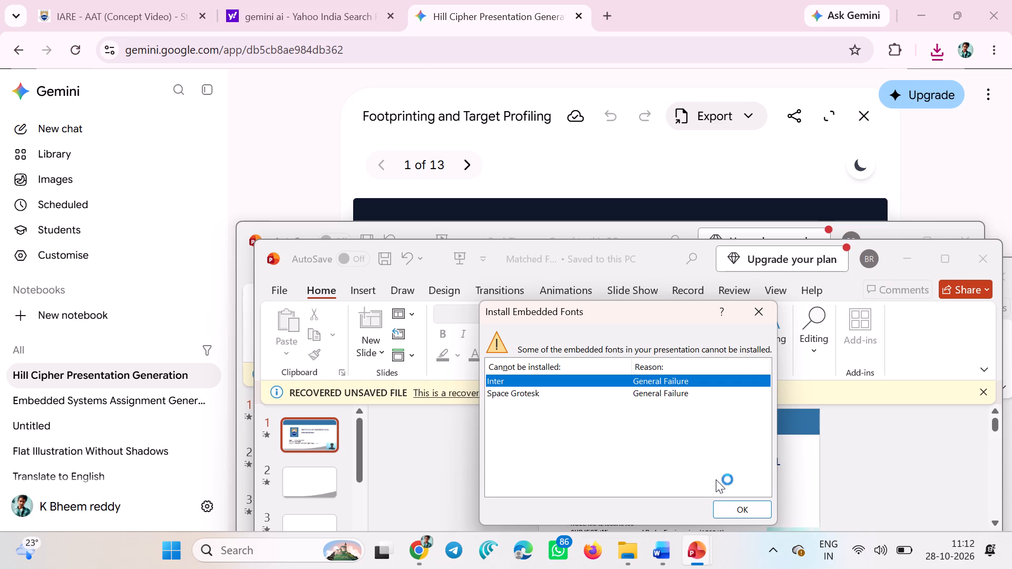
pyautogui.click(733, 514)
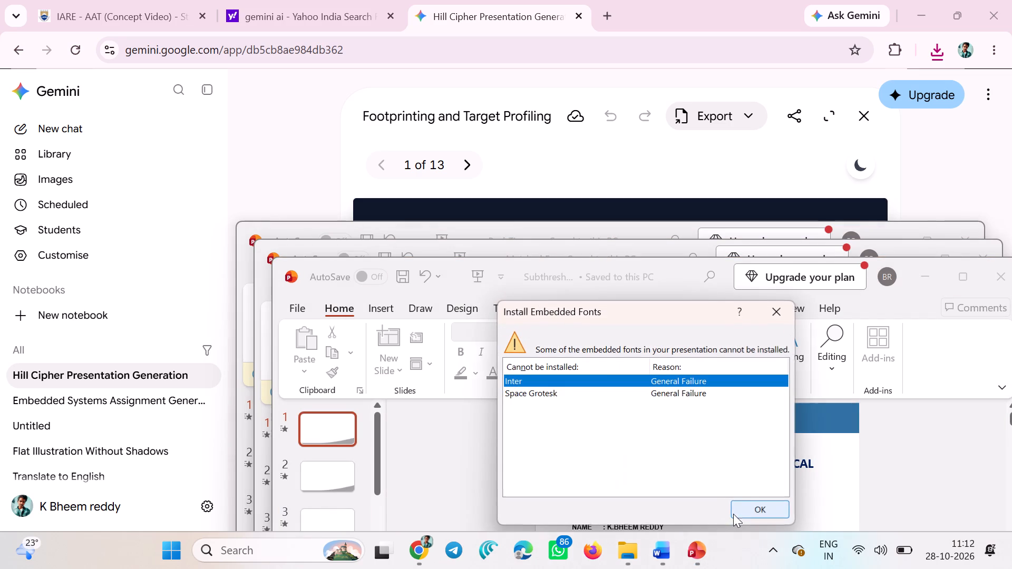
pyautogui.click(759, 508)
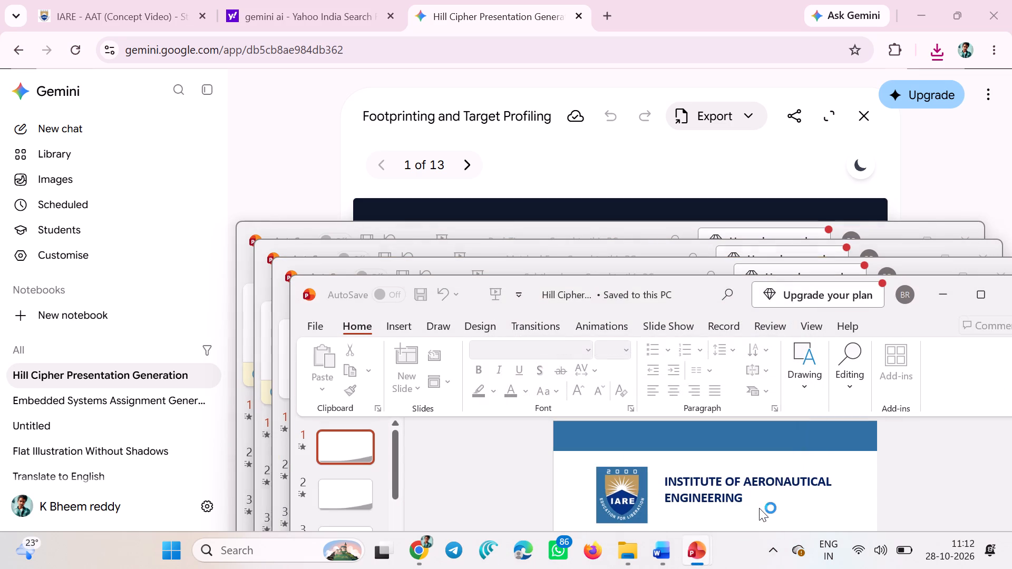
pyautogui.scroll(-1, 759, 508)
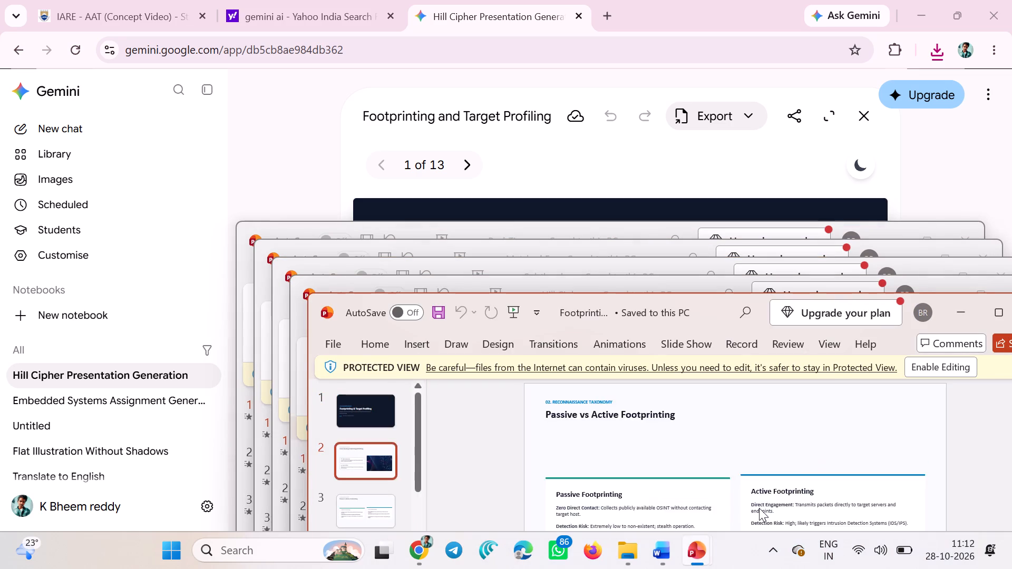
pyautogui.scroll(-1, 759, 508)
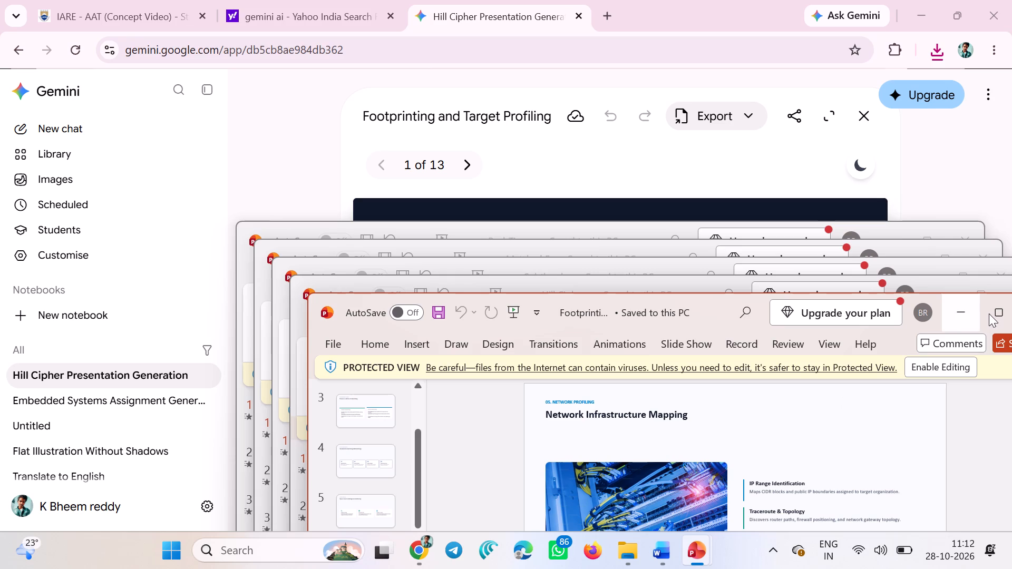
pyautogui.click(989, 313)
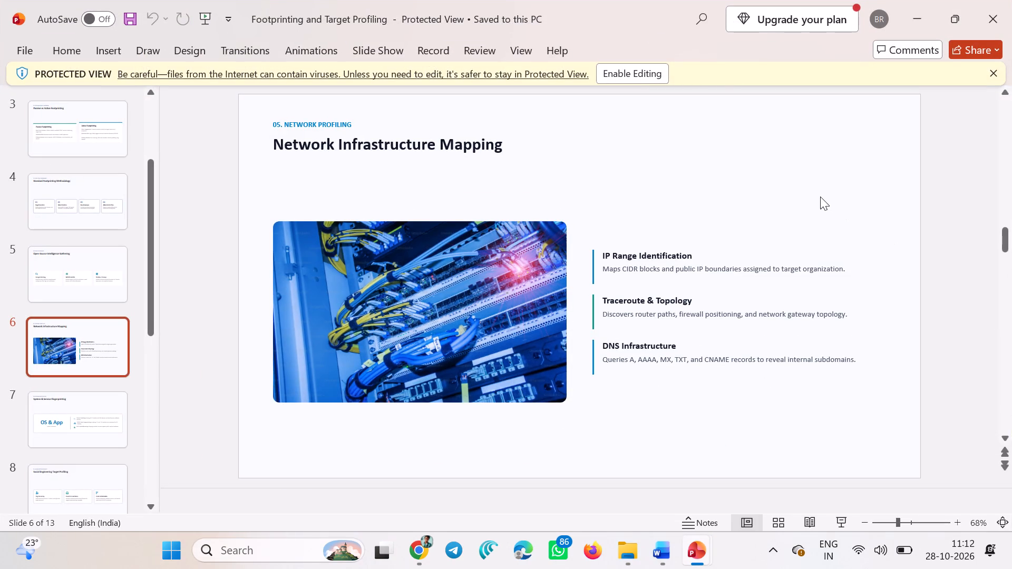
pyautogui.click(652, 69)
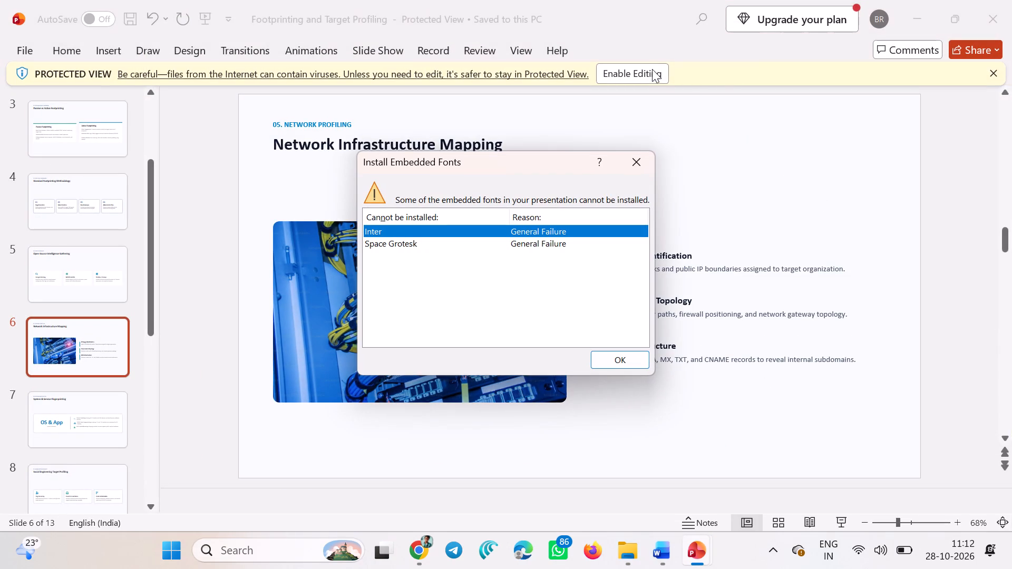
pyautogui.click(615, 358)
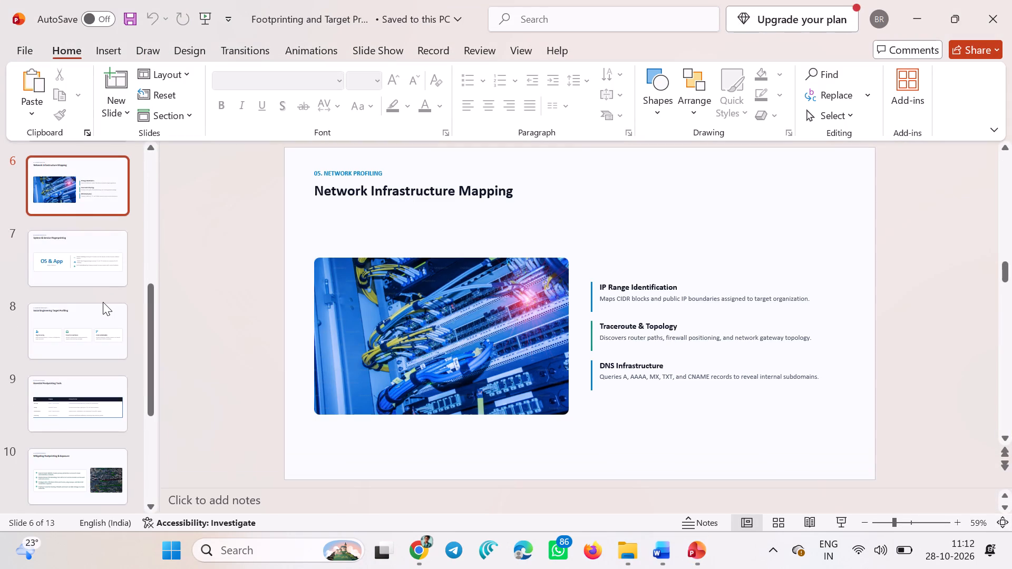
# Look through the slides, including the Thank You and Image Sources slides, and return to the title slide.
pyautogui.scroll(9, 103, 302)
pyautogui.scroll(-5, 103, 302)
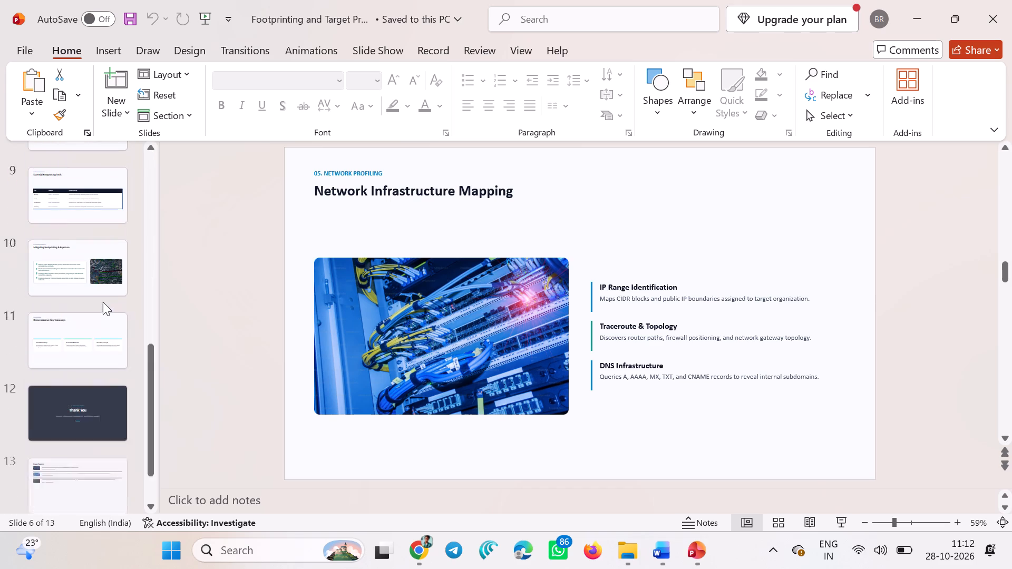
pyautogui.scroll(-2, 103, 302)
pyautogui.click(89, 372)
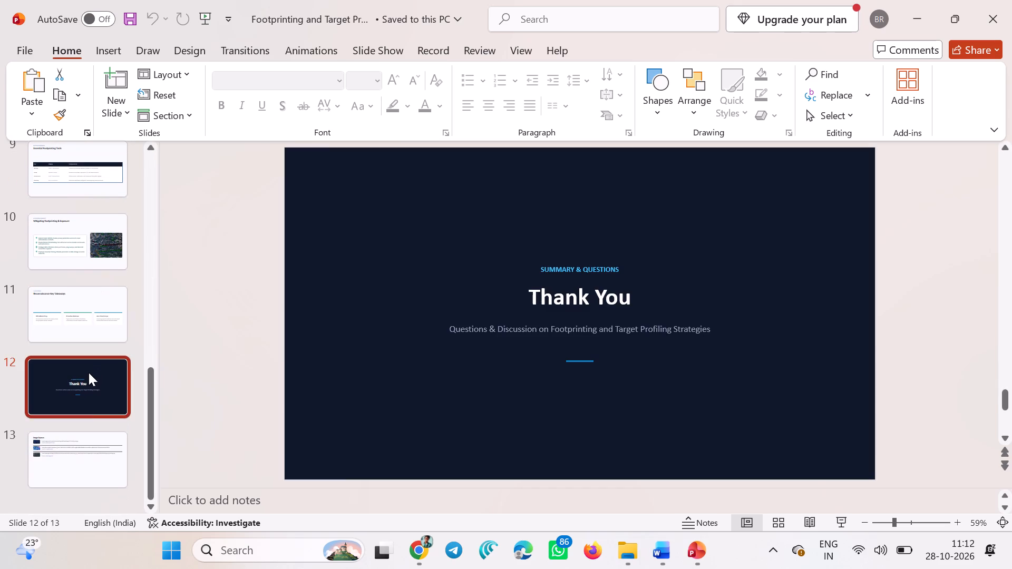
pyautogui.click(84, 453)
pyautogui.scroll(3, 84, 453)
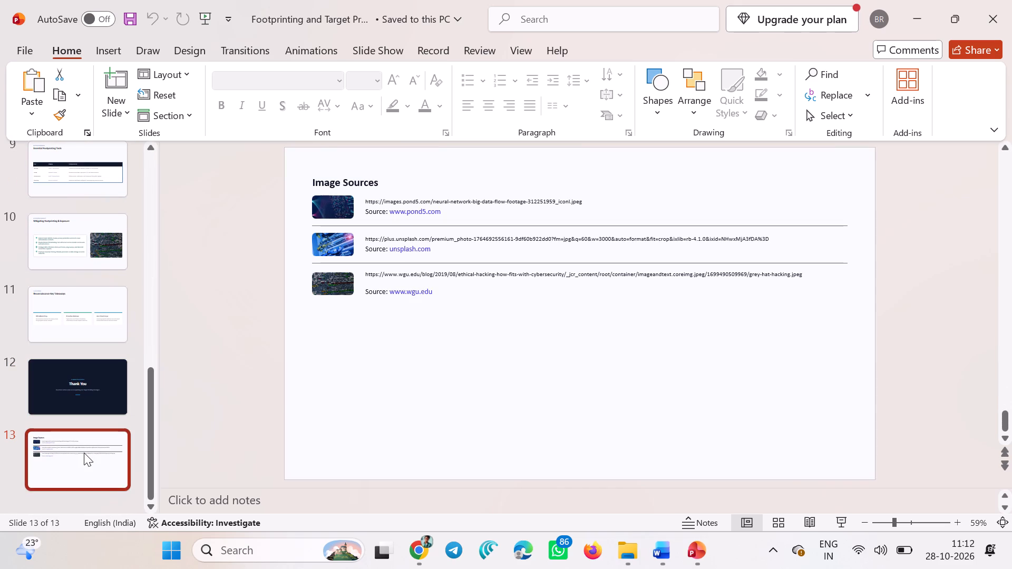
pyautogui.scroll(4, 84, 453)
pyautogui.click(100, 192)
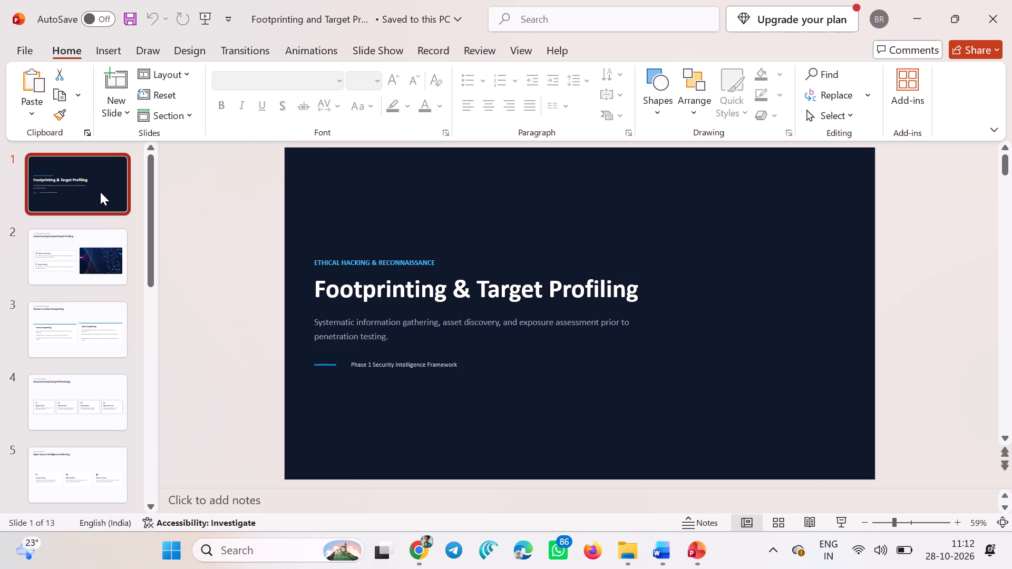
# Apply the theme from the VLSI presentation in the Documents folder to the whole presentation.
pyautogui.click(203, 51)
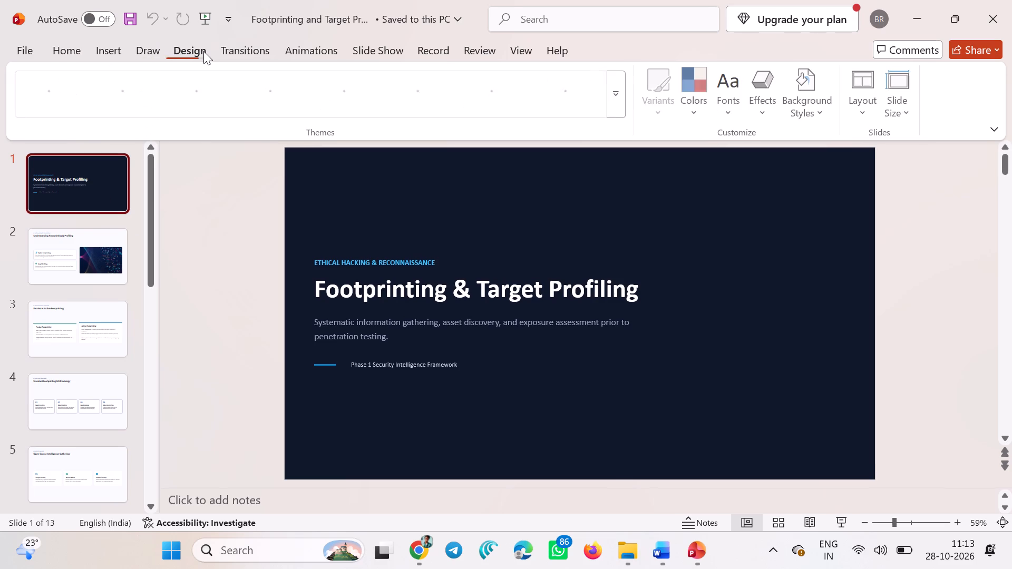
pyautogui.click(609, 103)
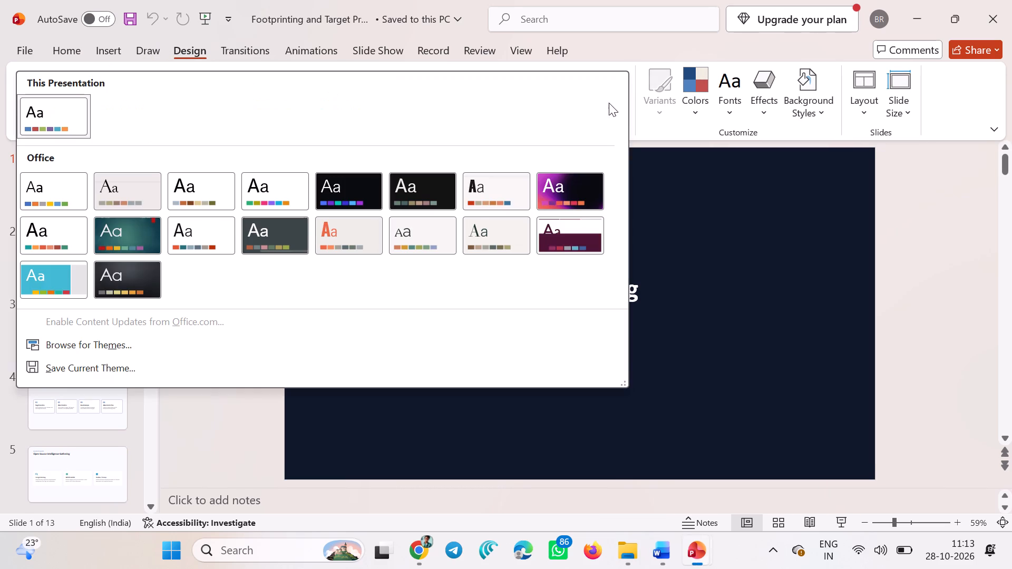
pyautogui.click(91, 344)
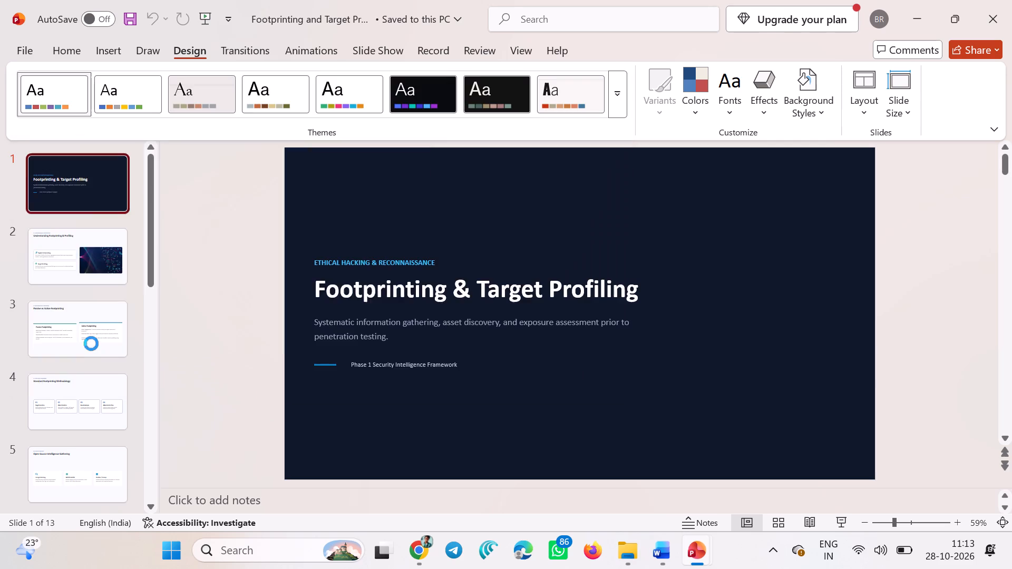
pyautogui.scroll(-5, 246, 301)
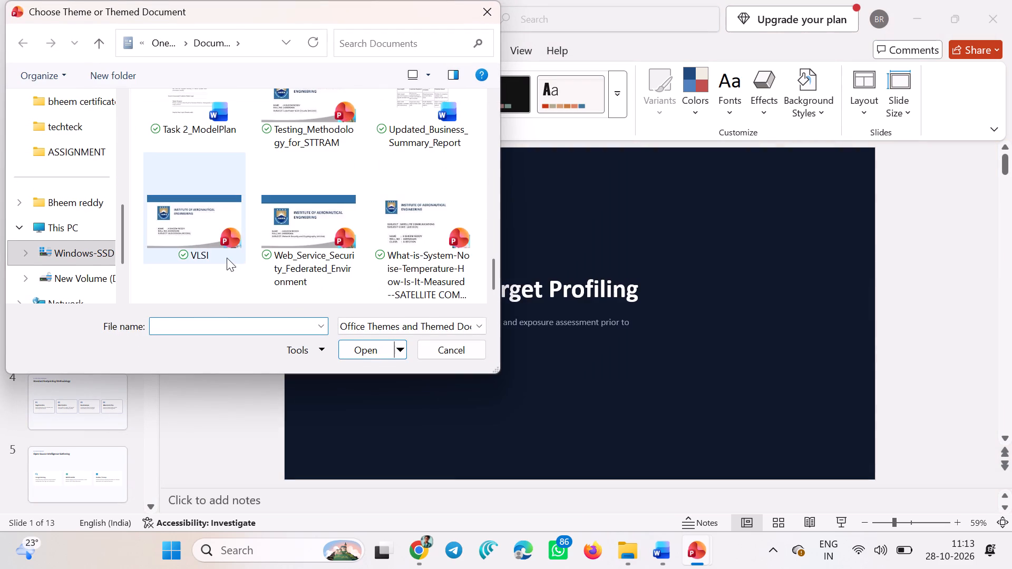
pyautogui.click(227, 258)
pyautogui.click(361, 352)
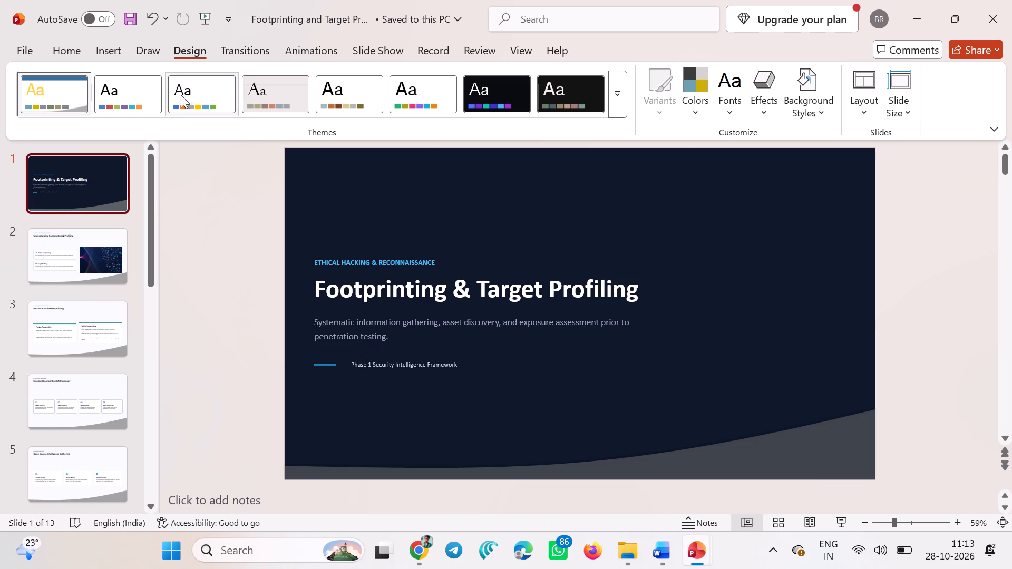
# Insert a blank new slide and move it ahead of the title slide as the first slide.
pyautogui.click(111, 47)
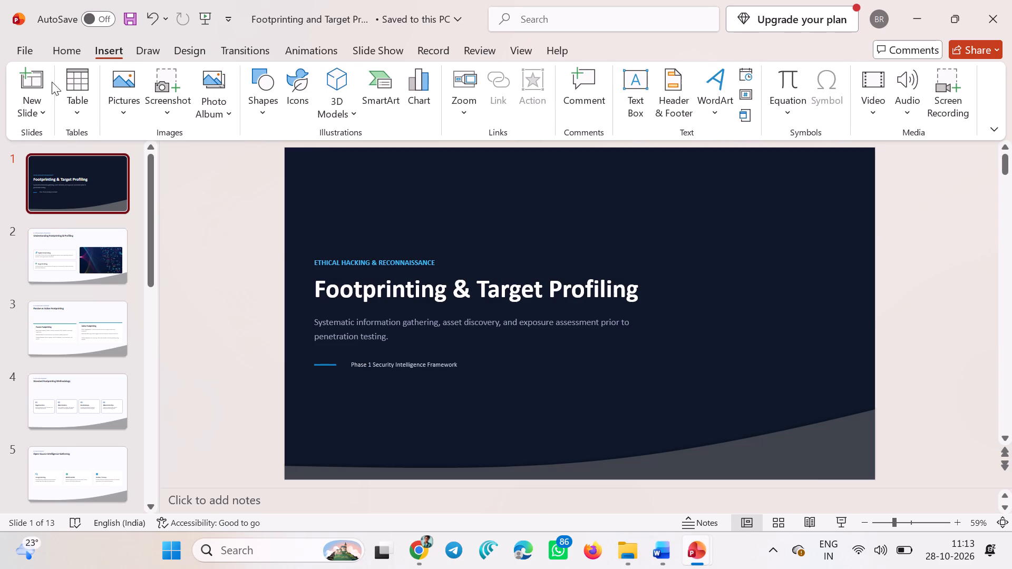
pyautogui.click(29, 86)
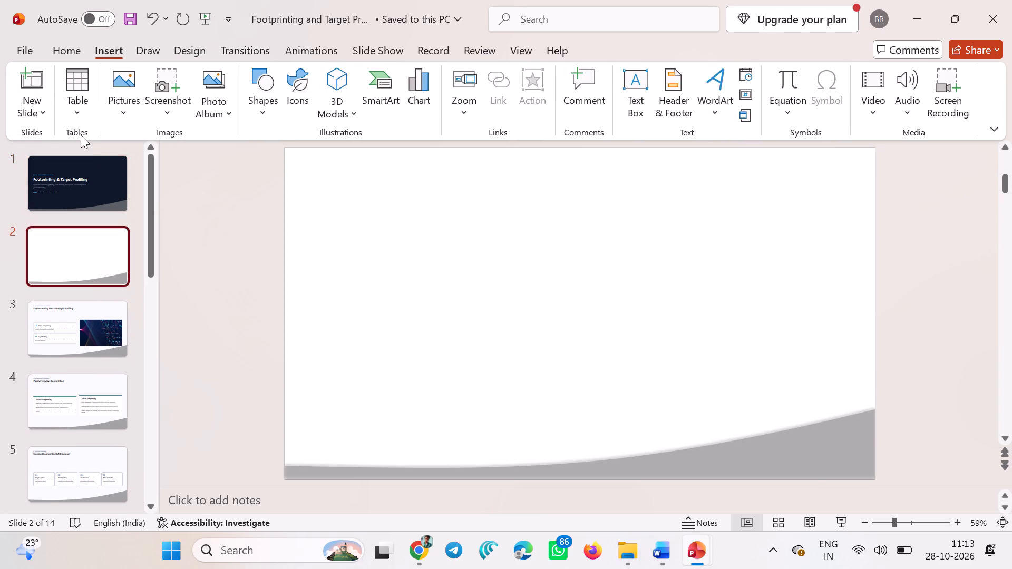
pyautogui.moveTo(78, 277); pyautogui.dragTo(77, 170)
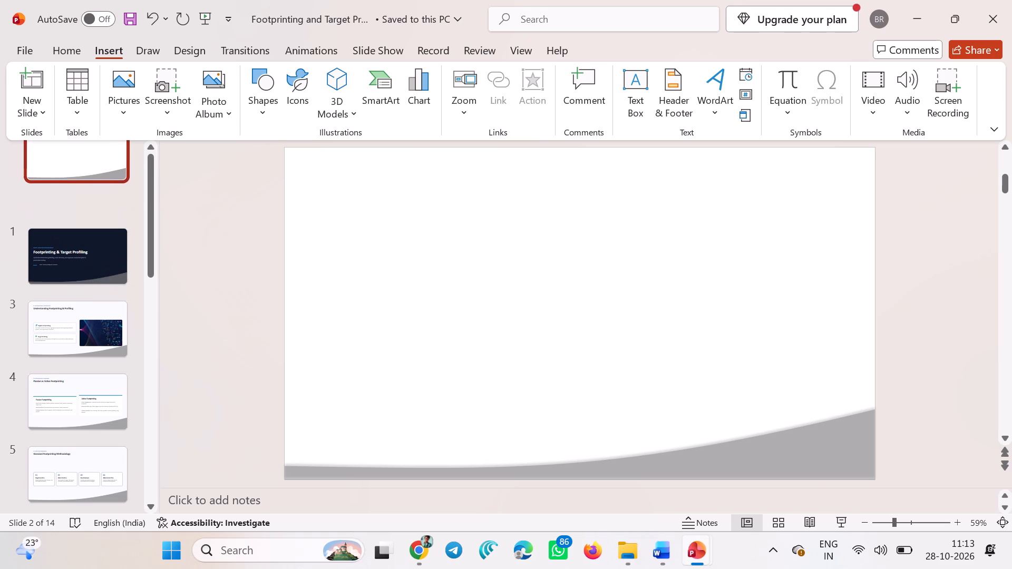
pyautogui.moveTo(77, 170); pyautogui.dragTo(77, 173)
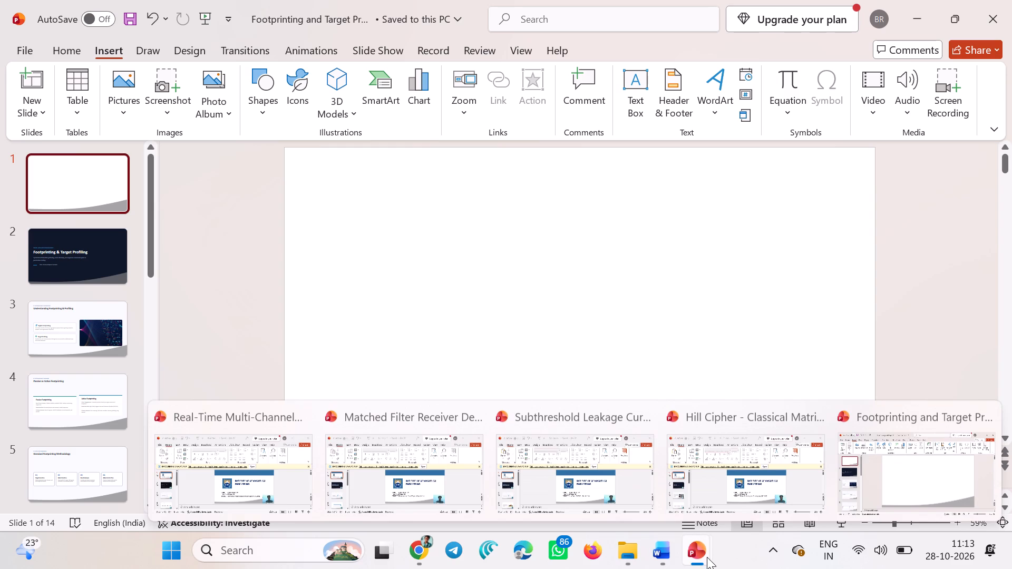
# Copy the blue header band from the Hill Cipher presentation's first slide and paste it onto the new blank first slide.
pyautogui.click(756, 492)
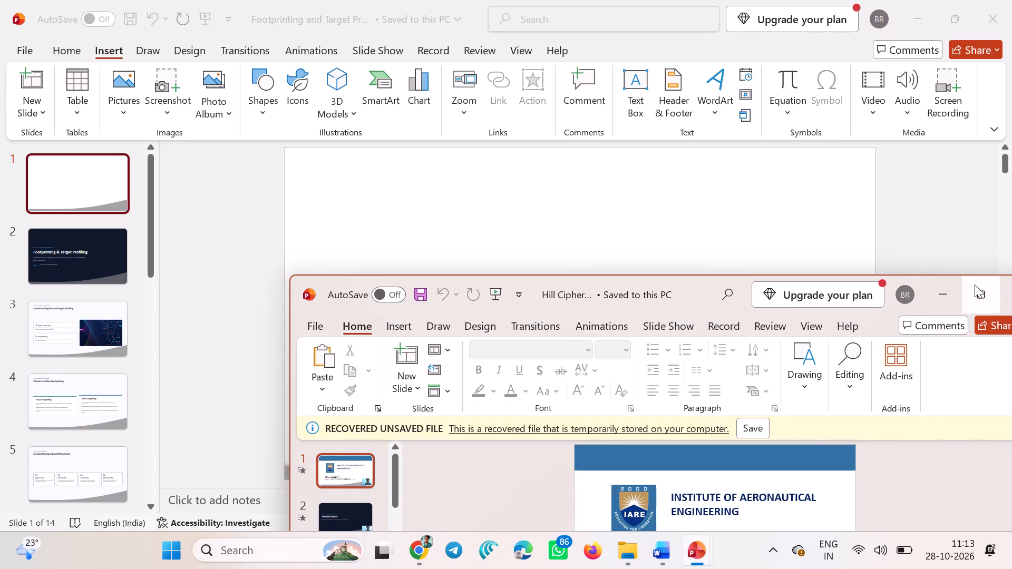
pyautogui.click(981, 292)
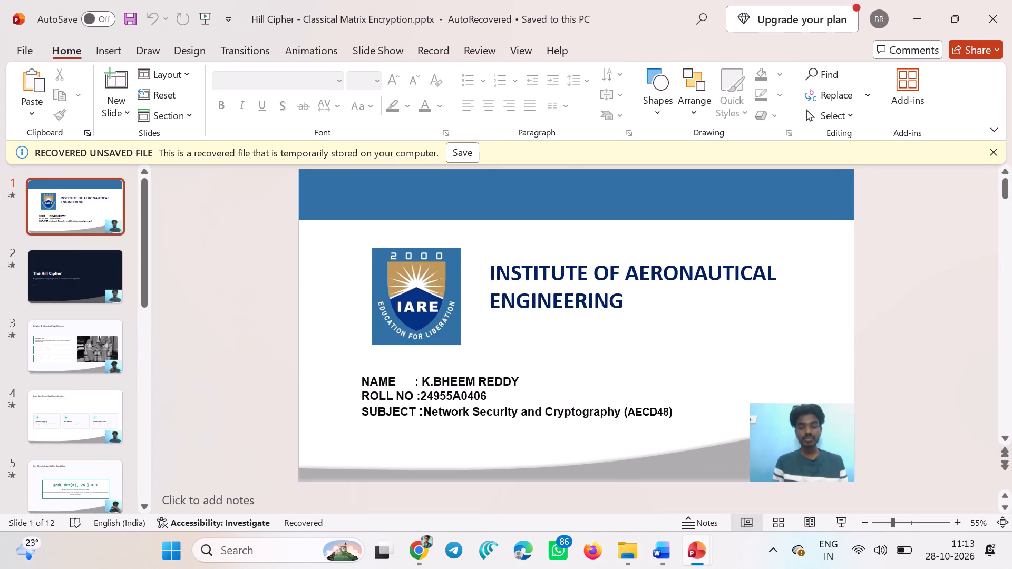
pyautogui.click(412, 296)
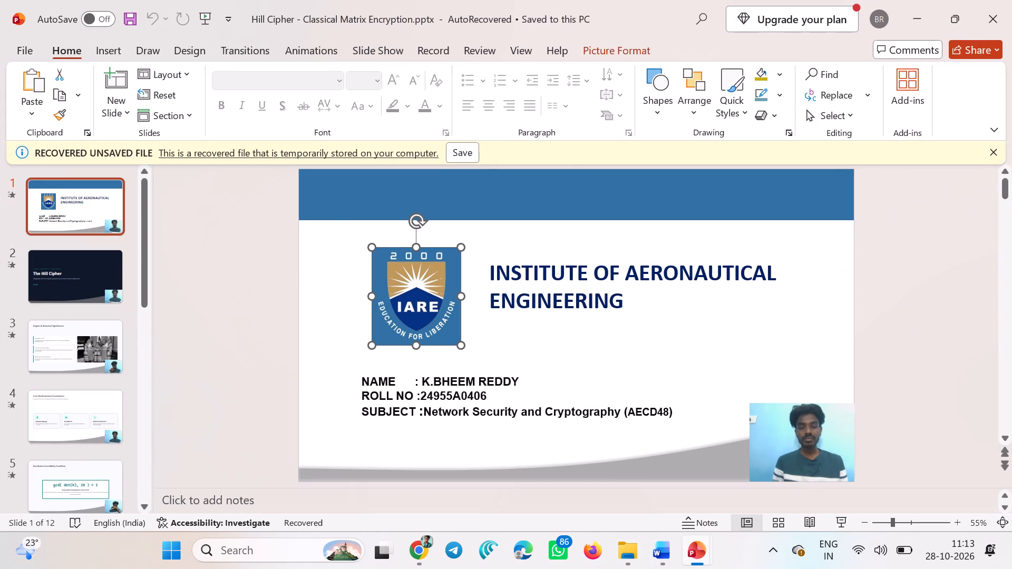
pyautogui.click(398, 217)
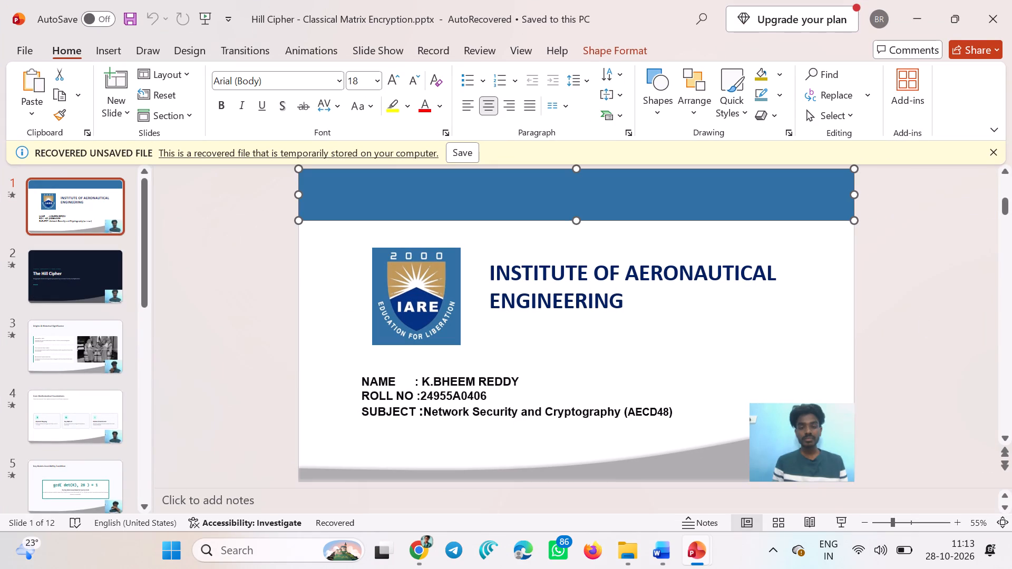
pyautogui.hotkey('ctrl', 'c')
pyautogui.click(923, 493)
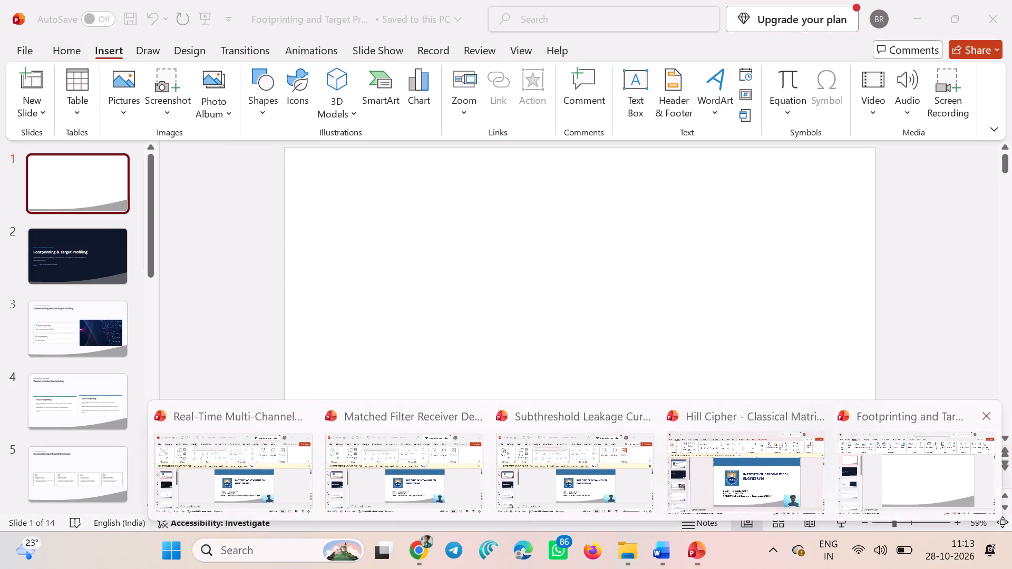
pyautogui.hotkey('ctrl', 'v')
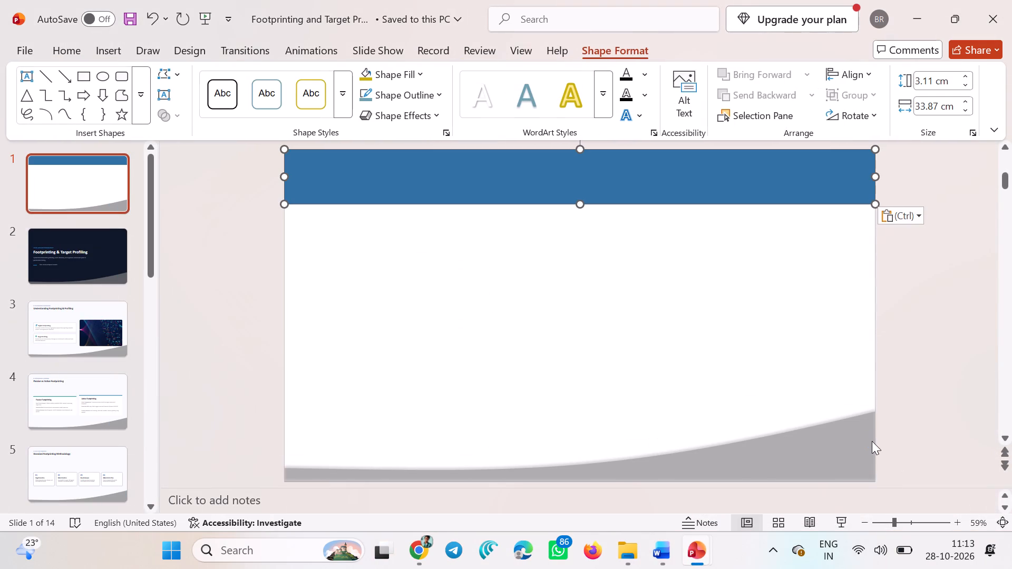
pyautogui.click(753, 366)
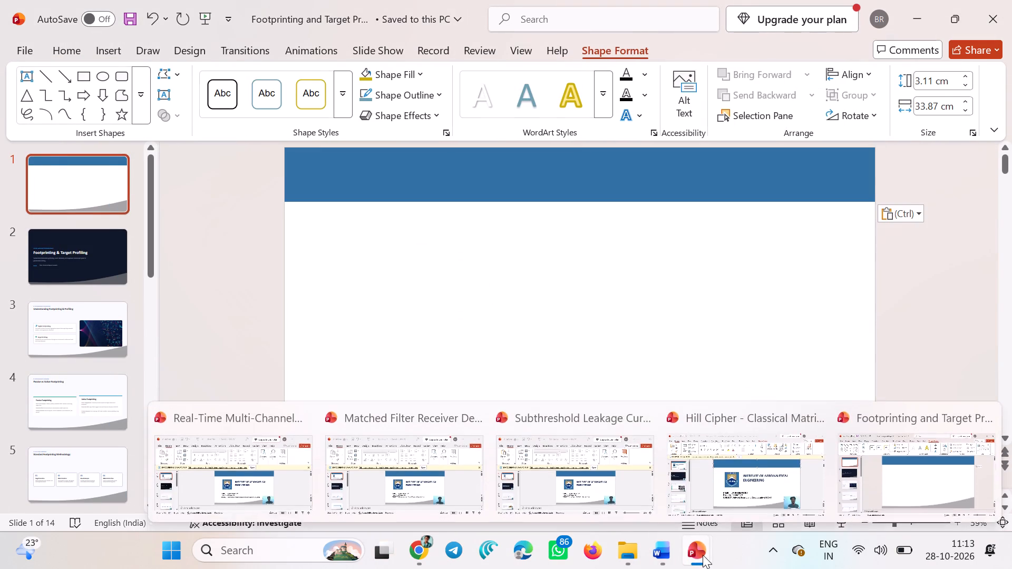
# Copy the IARE logo from the Hill Cipher presentation's first slide and paste it onto the new cover slide of the Footprinting presentation.
pyautogui.click(707, 478)
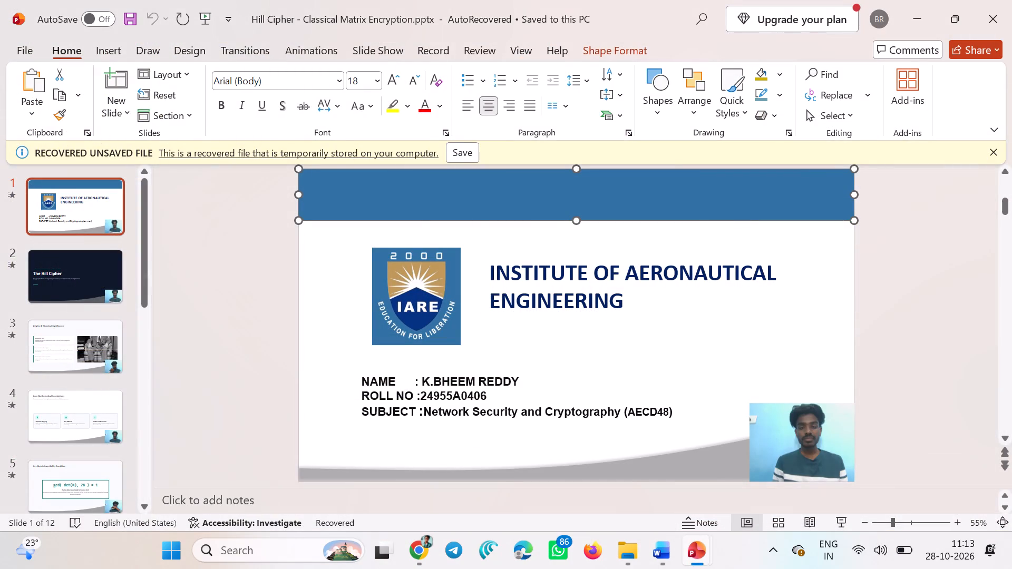
pyautogui.click(460, 299)
pyautogui.hotkey('ctrl', 'c')
pyautogui.click(503, 336)
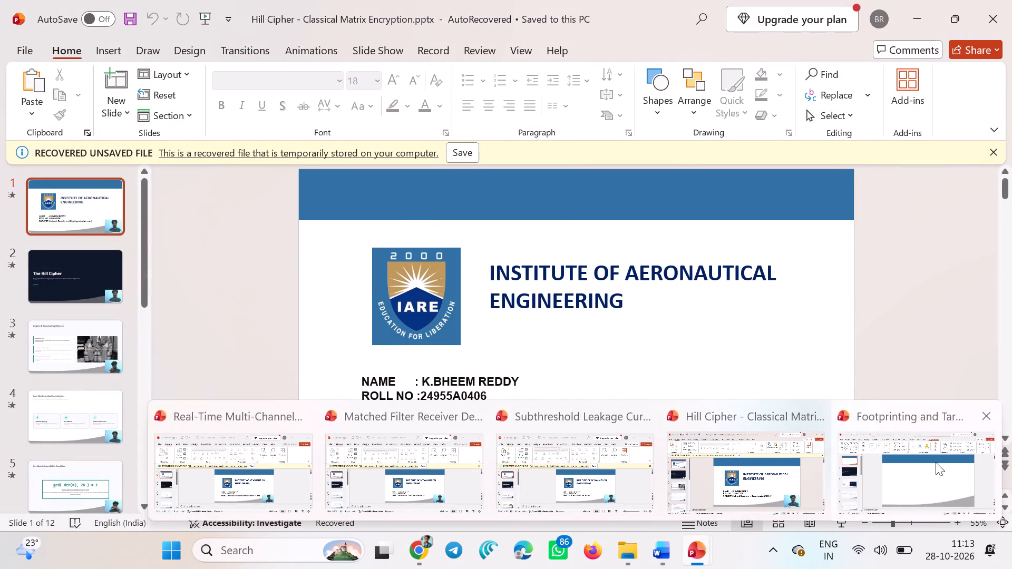
pyautogui.click(936, 463)
pyautogui.hotkey('ctrl', 'v')
pyautogui.click(707, 339)
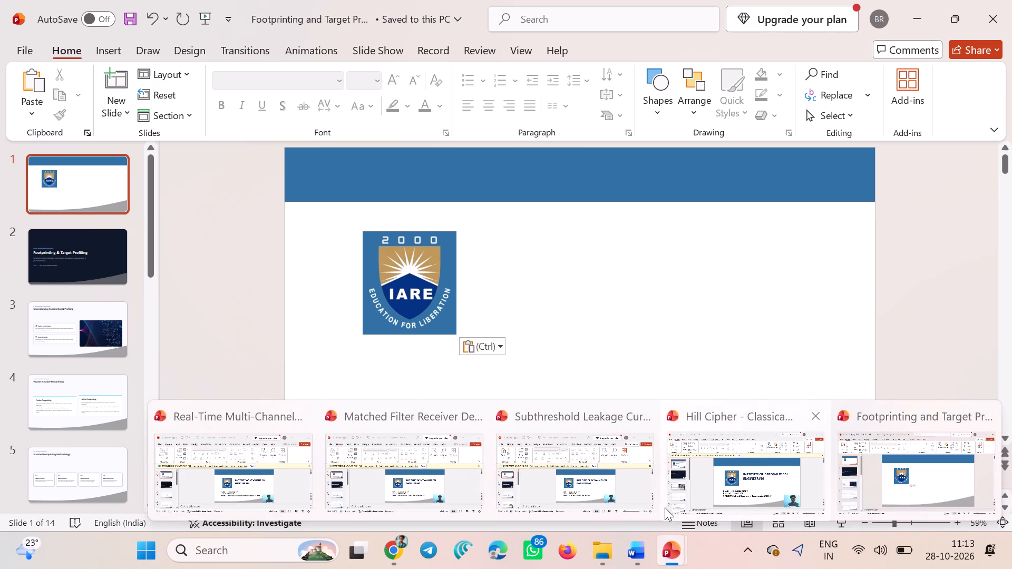
# Copy the Institute of Aeronautical Engineering heading from the Hill Cipher presentation's first slide and paste it beside the logo on the cover slide.
pyautogui.click(732, 475)
pyautogui.click(555, 301)
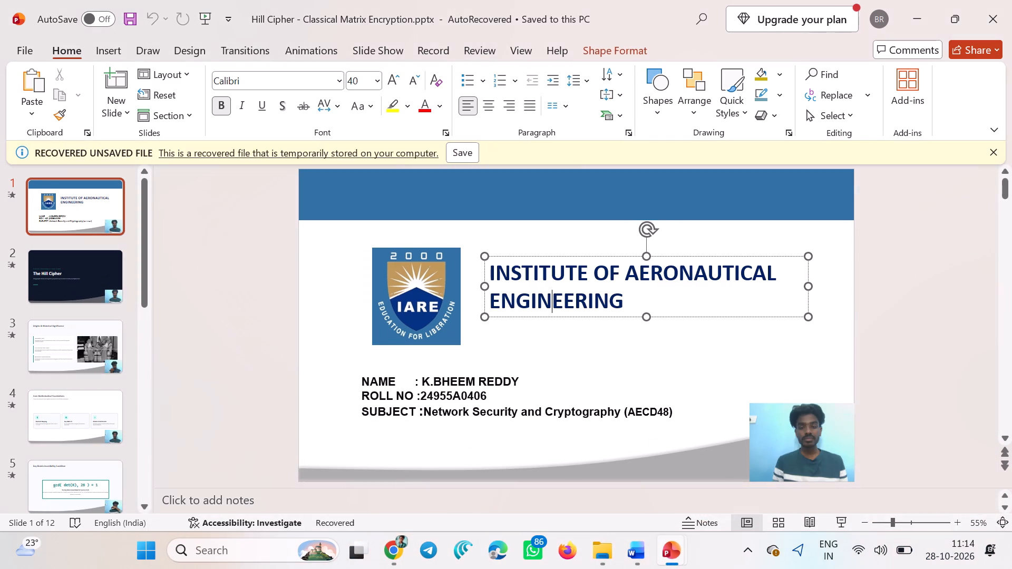
pyautogui.click(588, 319)
pyautogui.hotkey('ctrl', 'c')
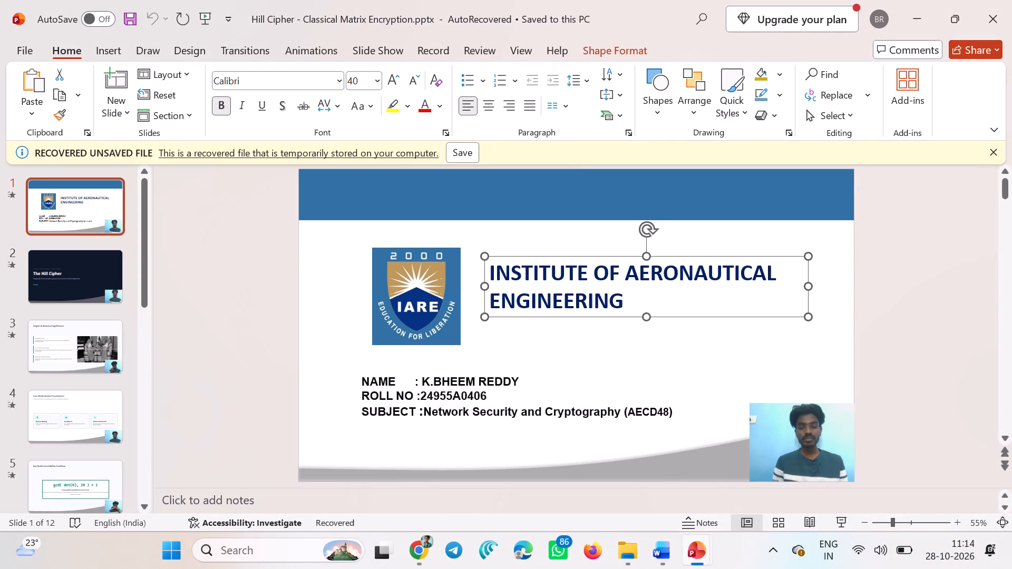
pyautogui.click(906, 465)
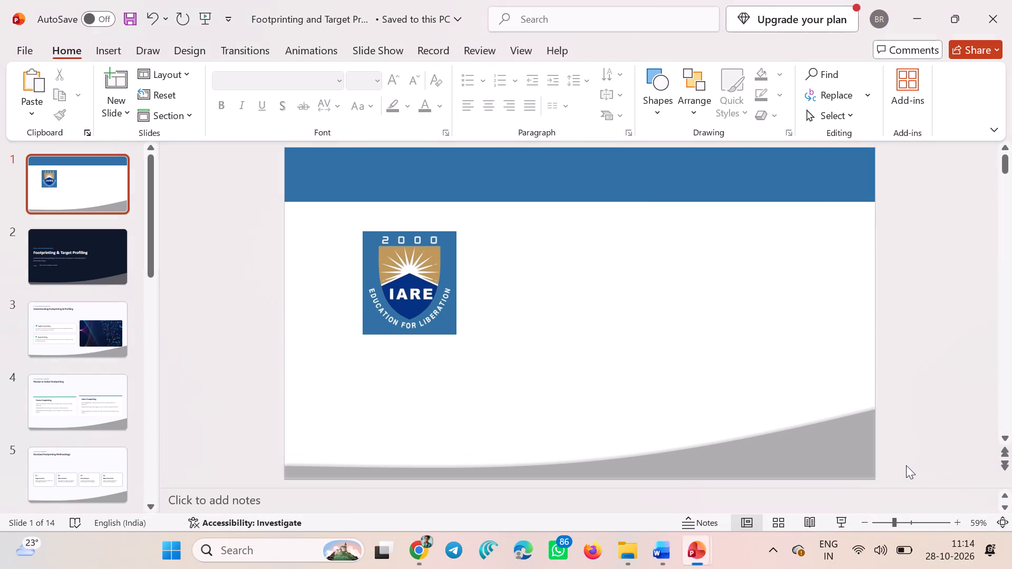
pyautogui.hotkey('ctrl', 'v')
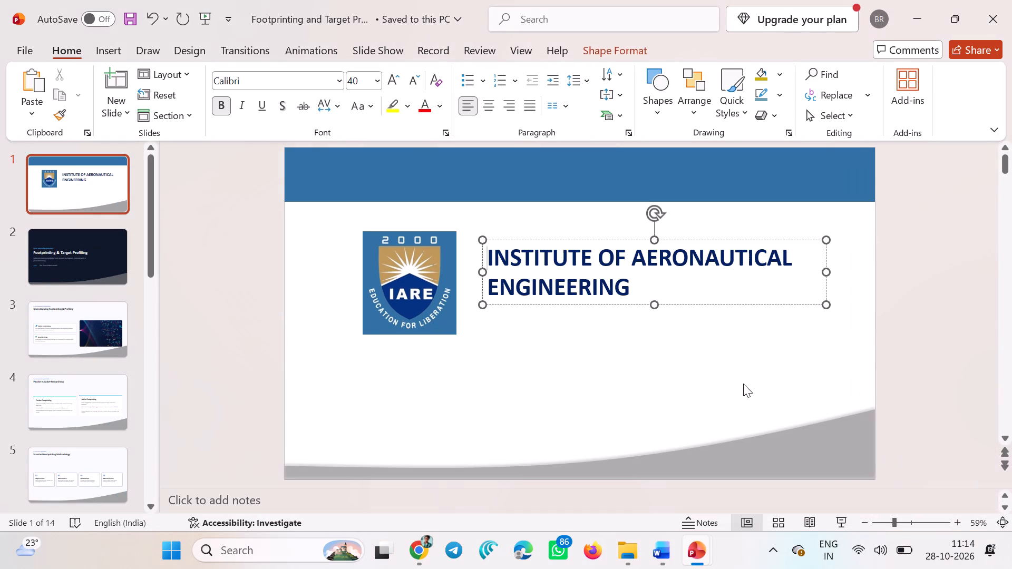
pyautogui.click(741, 380)
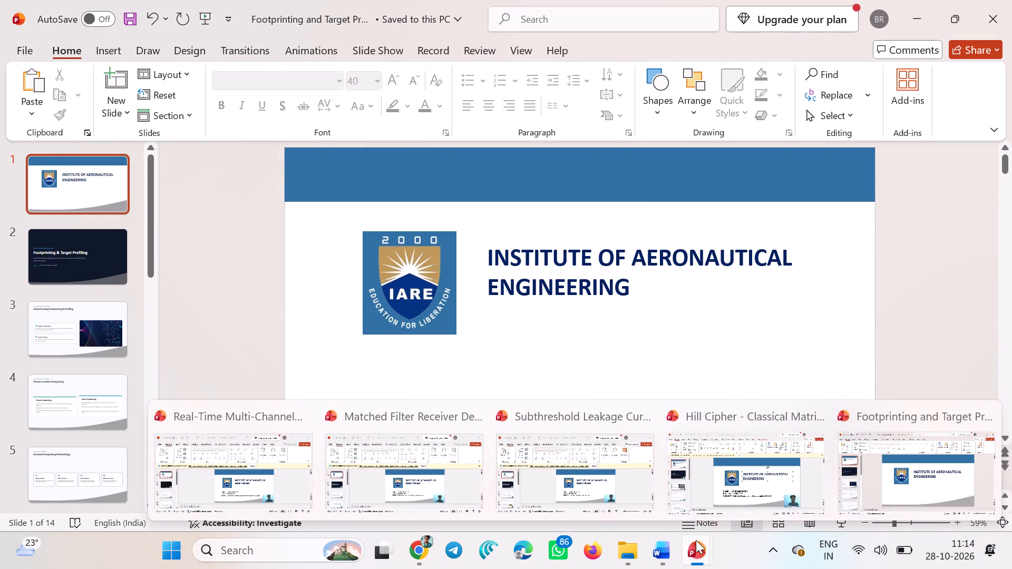
# Copy the name, roll number and subject text box from the Hill Cipher presentation's first slide and paste it onto the cover slide.
pyautogui.click(742, 498)
pyautogui.click(518, 386)
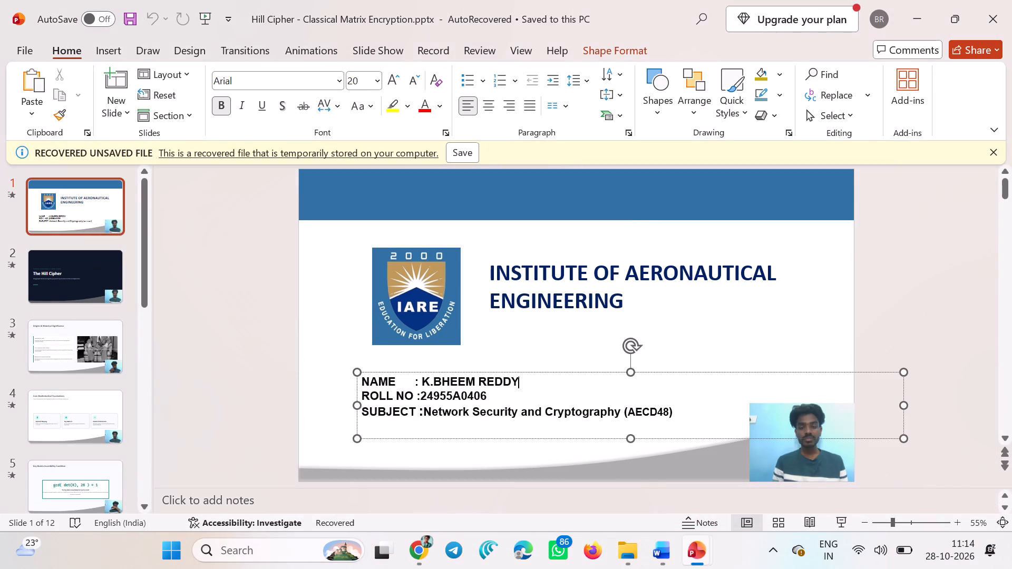
pyautogui.click(529, 438)
pyautogui.hotkey('ctrl', 'c')
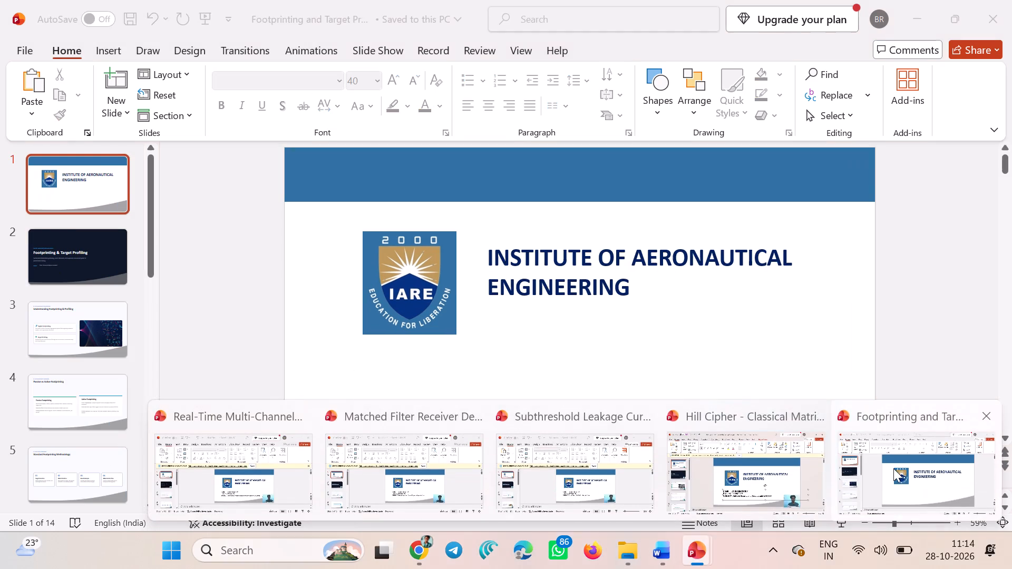
pyautogui.click(893, 468)
pyautogui.hotkey('ctrl', 'v')
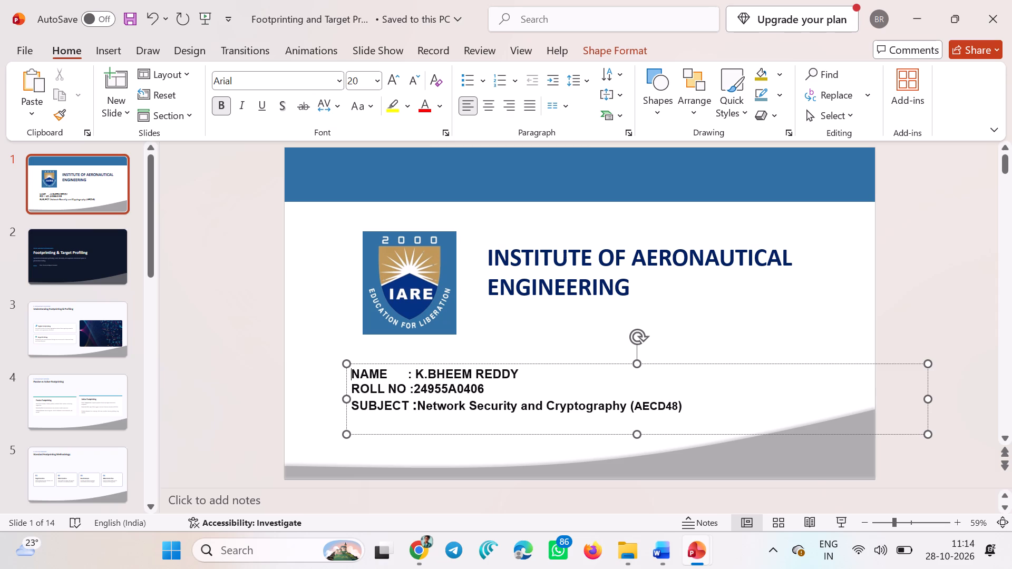
# Replace the cover slide's subject name with Ethical Hacking and Cyber Defense, copied from the AAT (Concept Video) page in Chrome.
pyautogui.click(424, 558)
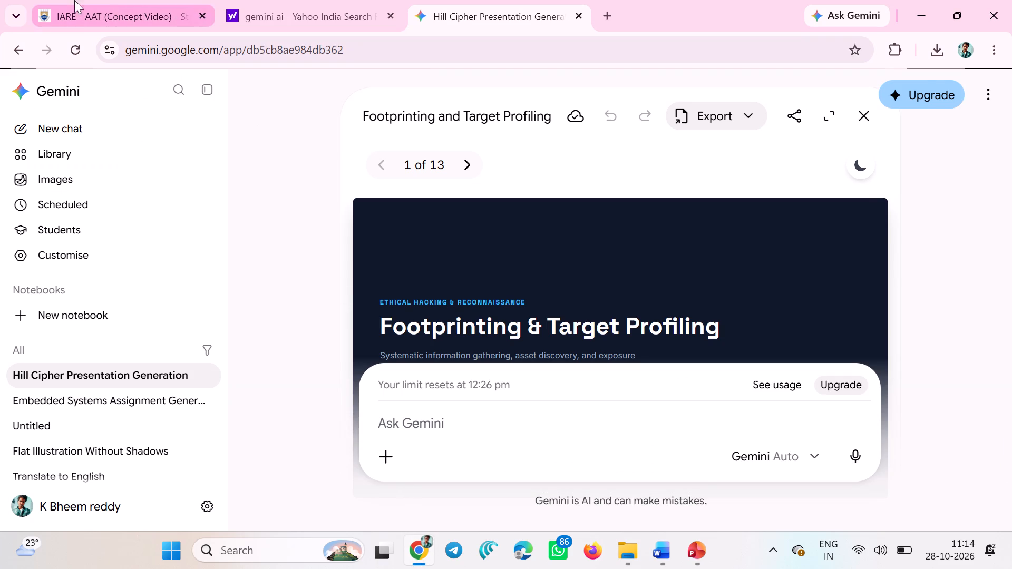
pyautogui.click(79, 27)
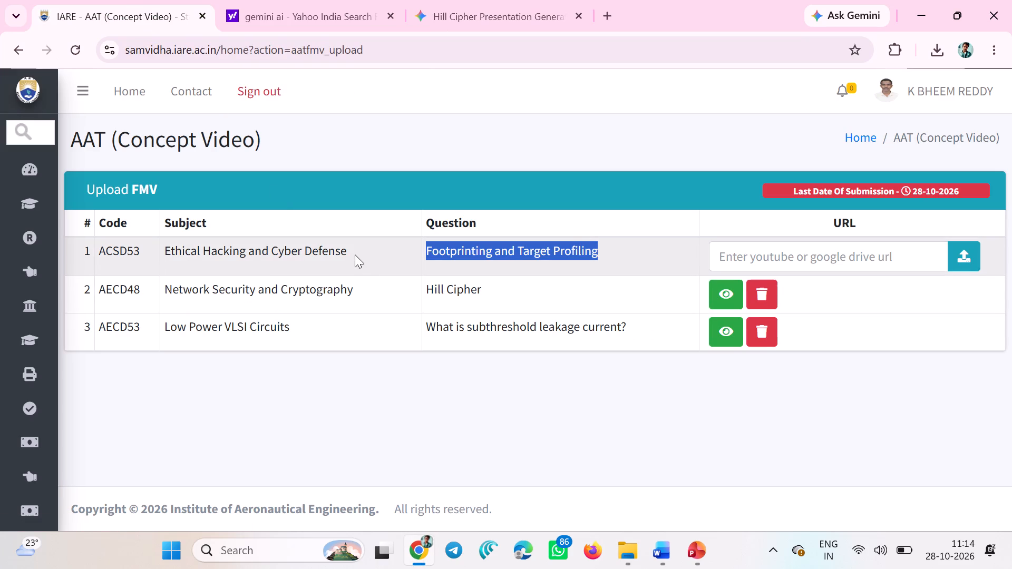
pyautogui.moveTo(345, 249); pyautogui.dragTo(163, 232)
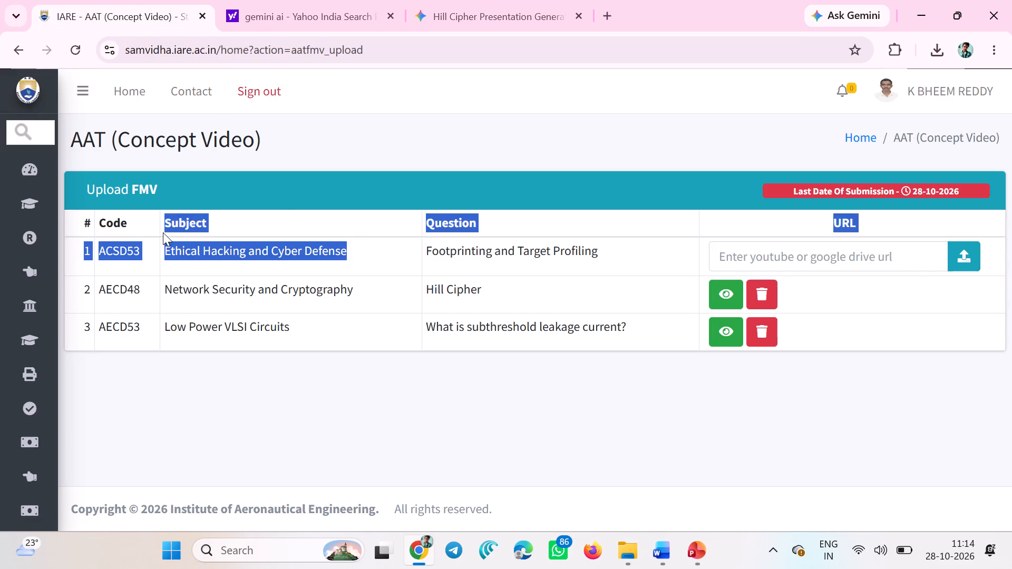
pyautogui.moveTo(163, 232); pyautogui.dragTo(164, 249)
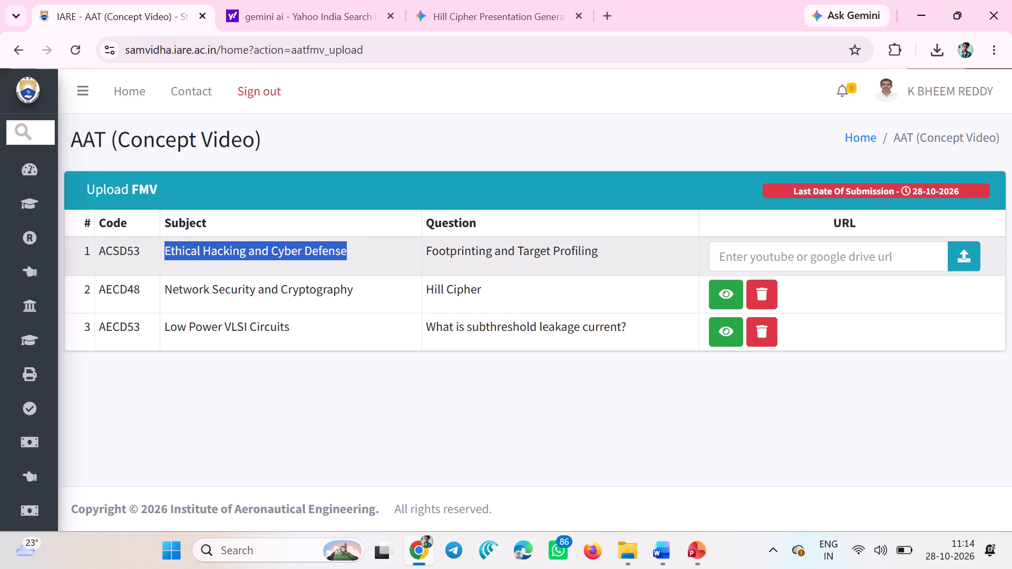
pyautogui.hotkey('ctrl', 'c')
pyautogui.click(896, 491)
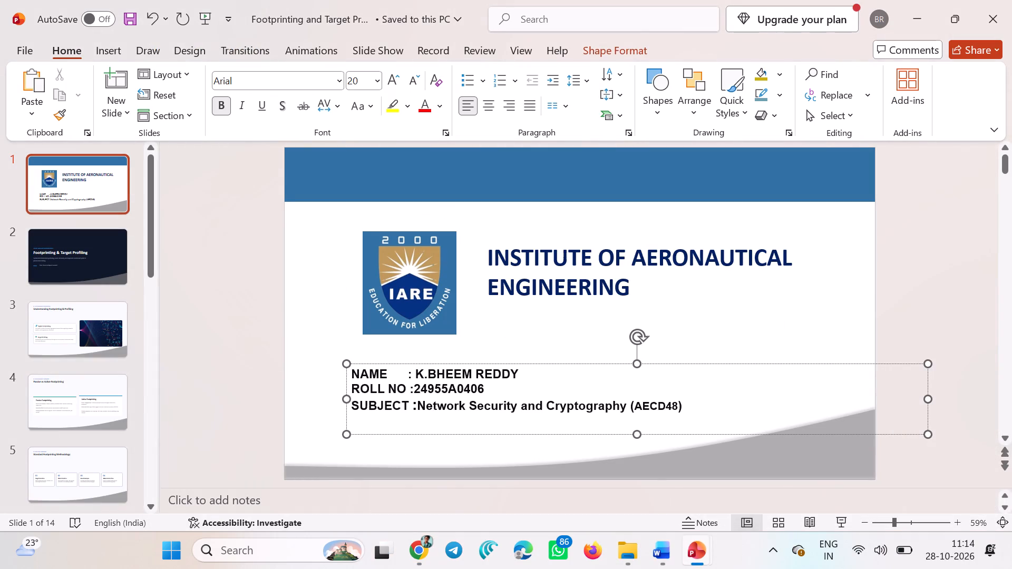
pyautogui.click(628, 400)
pyautogui.press('BackSpace')
pyautogui.press('BackSpace')
pyautogui.press('BackSpace')
pyautogui.press('BackSpace')
pyautogui.press('BackSpace')
pyautogui.press('BackSpace')
pyautogui.press('BackSpace')
pyautogui.press('BackSpace')
pyautogui.press('BackSpace')
pyautogui.press('BackSpace')
pyautogui.press('BackSpace')
pyautogui.press('BackSpace')
pyautogui.press('BackSpace')
pyautogui.press('BackSpace')
pyautogui.press('BackSpace')
pyautogui.press('BackSpace')
pyautogui.press('BackSpace')
pyautogui.press('BackSpace')
pyautogui.press('BackSpace')
pyautogui.press('BackSpace')
pyautogui.press('BackSpace')
pyautogui.press('BackSpace')
pyautogui.press('BackSpace')
pyautogui.press('BackSpace')
pyautogui.press('BackSpace')
pyautogui.press('BackSpace')
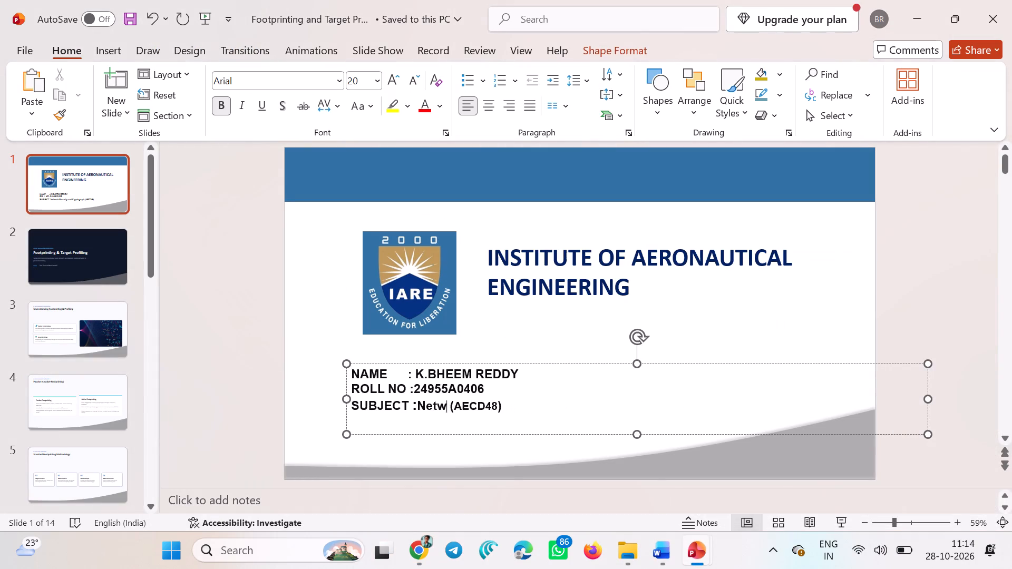
pyautogui.press('BackSpace')
pyautogui.press('BackSpace')
pyautogui.press('BackSpace')
pyautogui.press('BackSpace')
pyautogui.hotkey('ctrl', 'v')
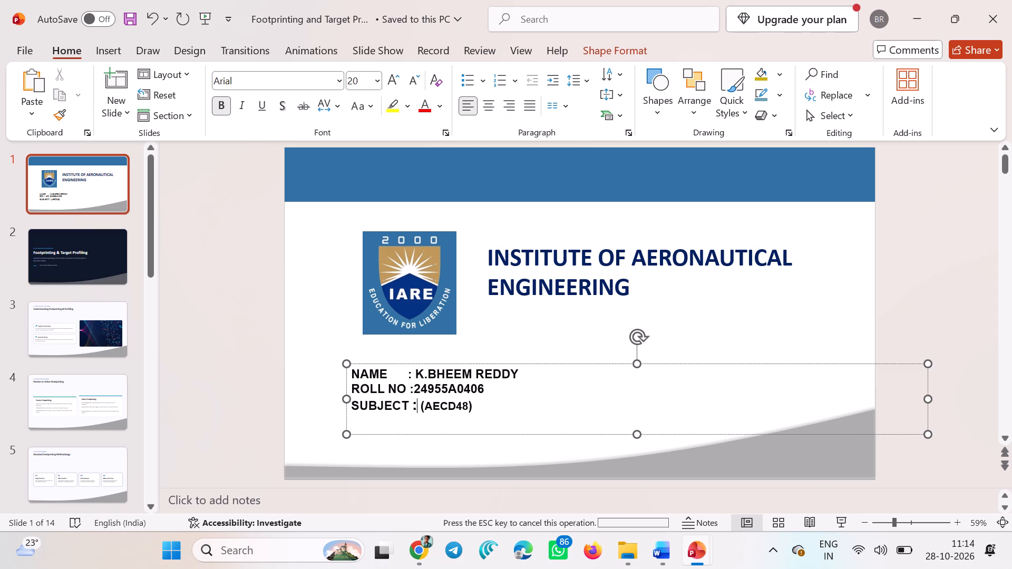
# Format the subject name Ethical Hacking and Cyber Defense on the cover slide as black, bold and one font size larger.
pyautogui.moveTo(593, 406); pyautogui.dragTo(429, 410)
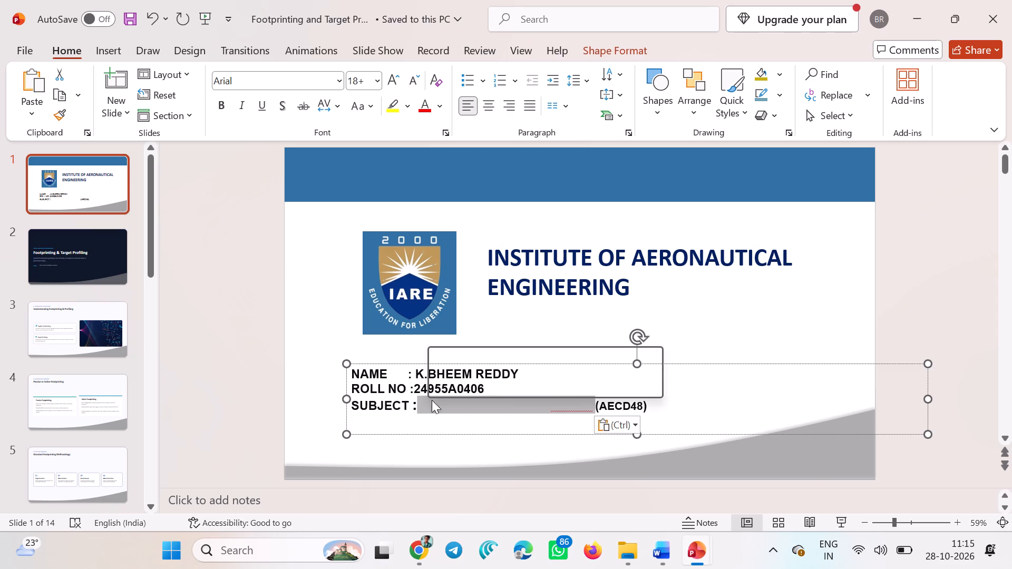
pyautogui.click(589, 386)
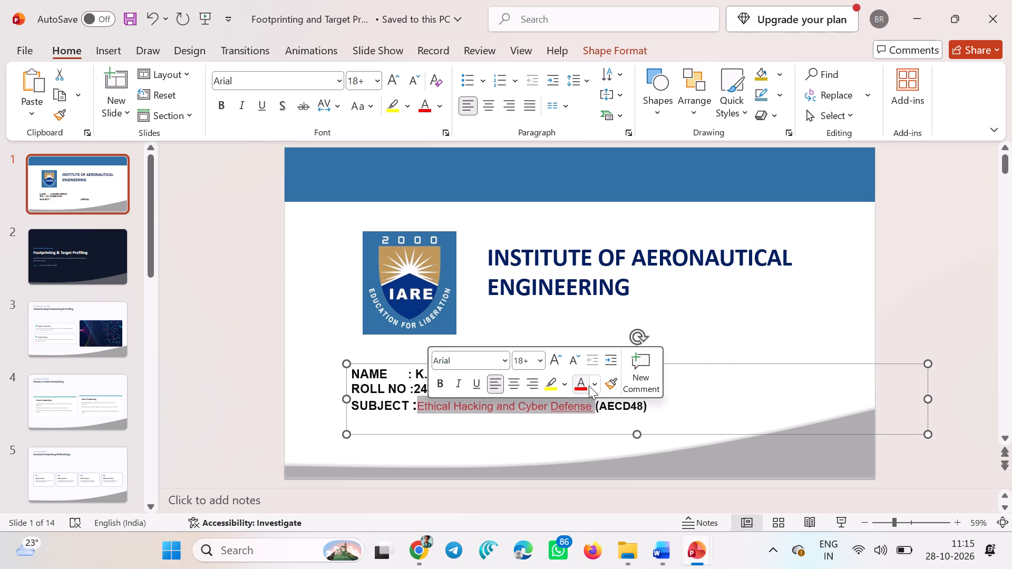
pyautogui.click(596, 385)
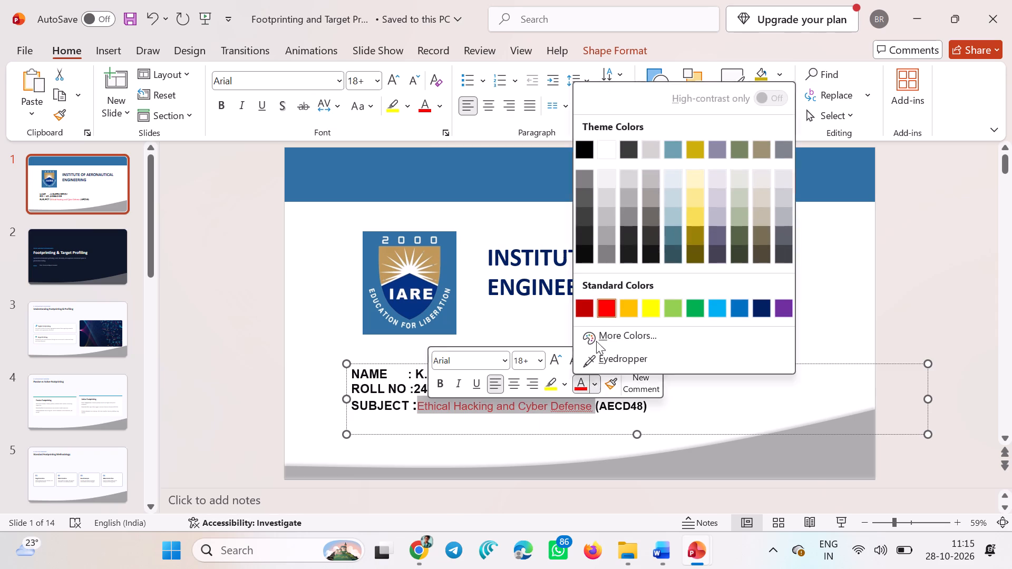
pyautogui.click(579, 256)
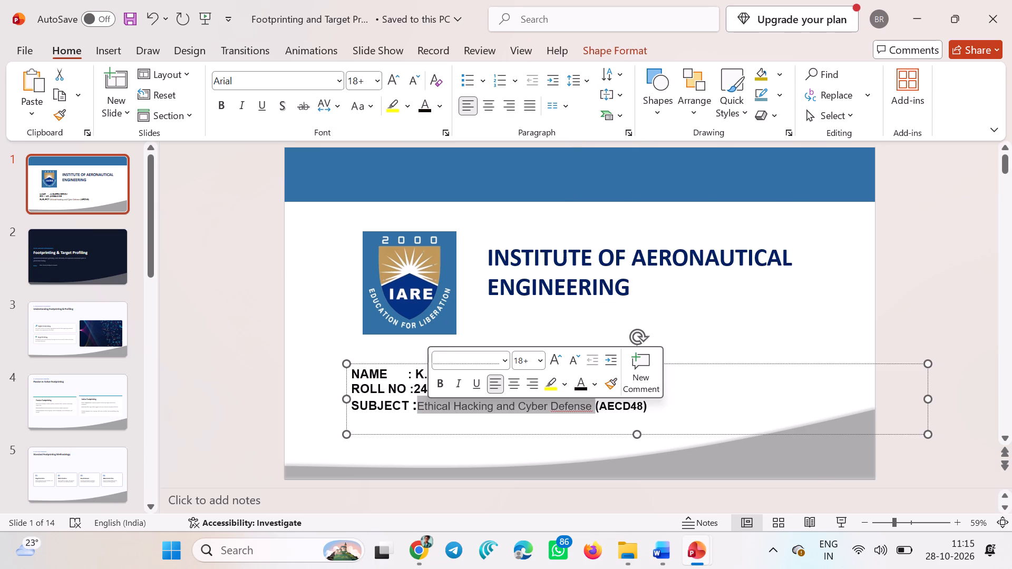
pyautogui.click(442, 381)
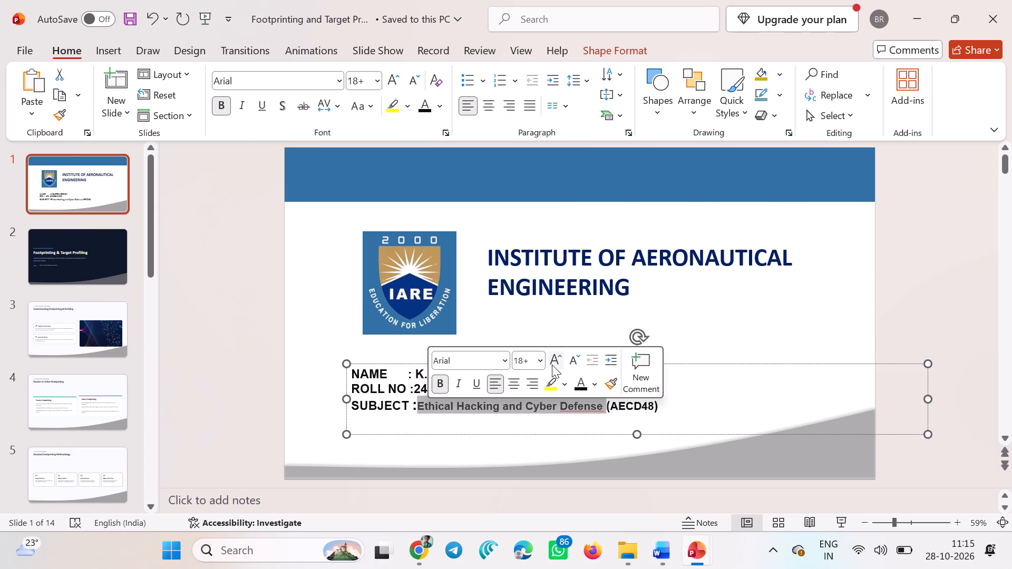
pyautogui.click(555, 361)
pyautogui.click(509, 458)
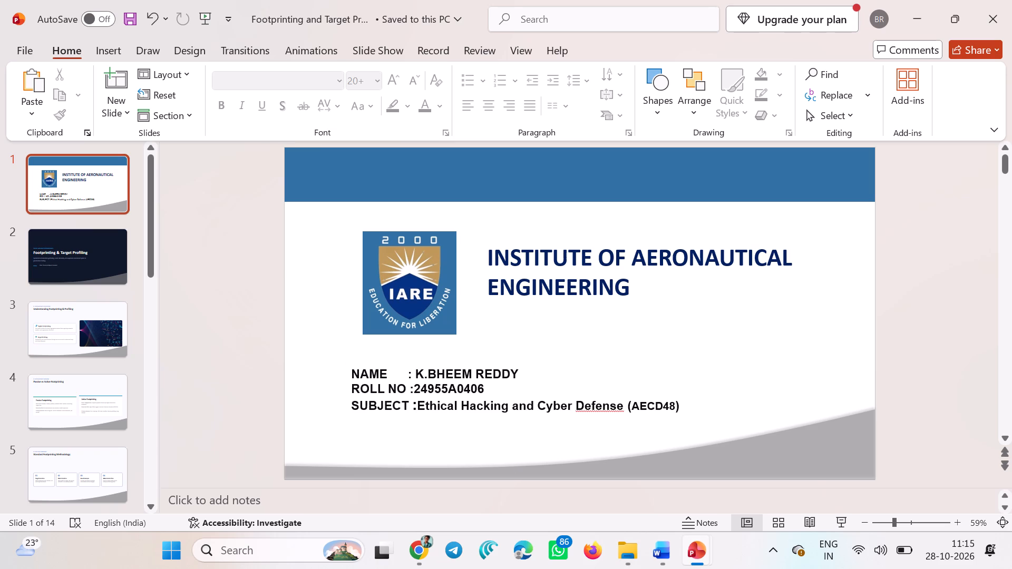
# Change the course code in parentheses after the cover slide's subject name to ACSD53.
pyautogui.click(663, 405)
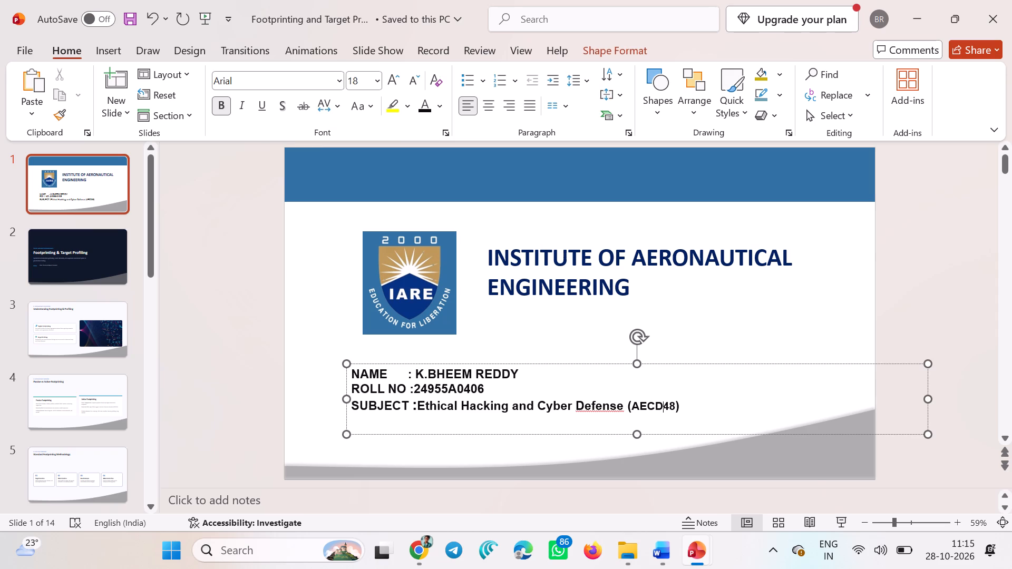
pyautogui.click(675, 405)
pyautogui.press('BackSpace')
pyautogui.press('BackSpace')
pyautogui.press('BackSpace')
pyautogui.press('BackSpace')
pyautogui.press('BackSpace')
pyautogui.write('CSD')
pyautogui.write('53')
pyautogui.click(620, 450)
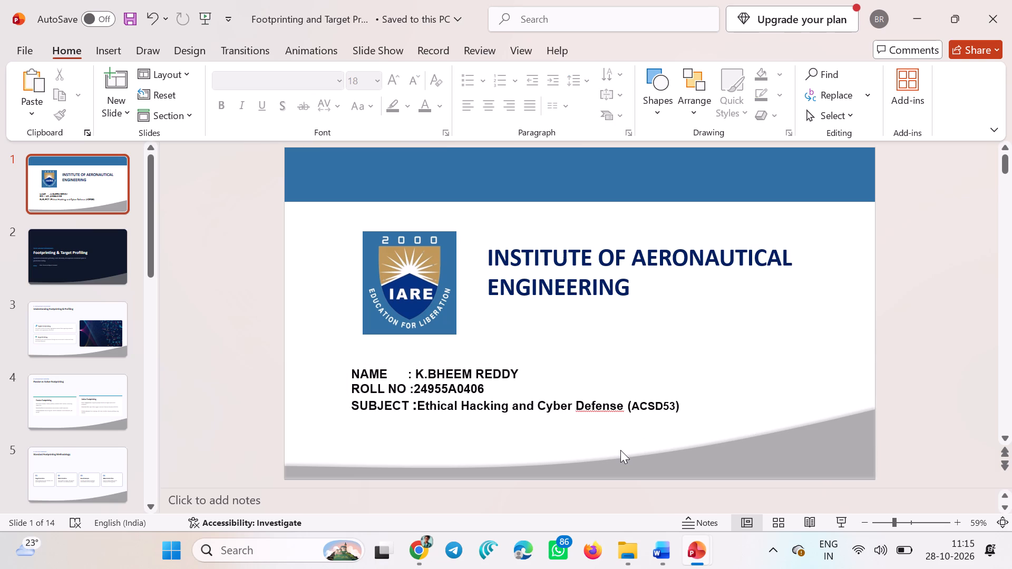
# Look through all the slides up to Image Sources to check their appearance, and return to the cover slide.
pyautogui.press('Down')
pyautogui.press('Down')
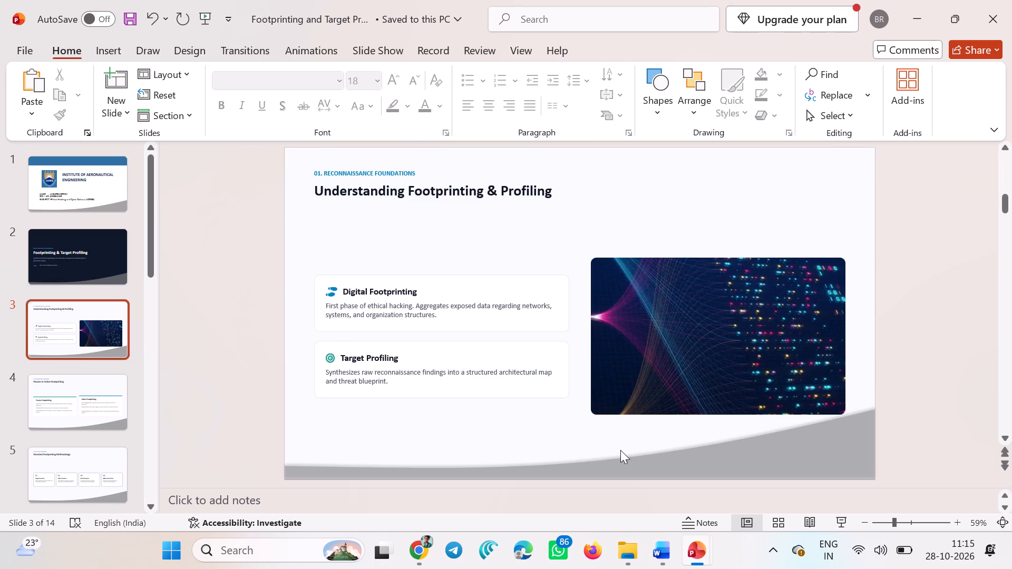
pyautogui.press('Down')
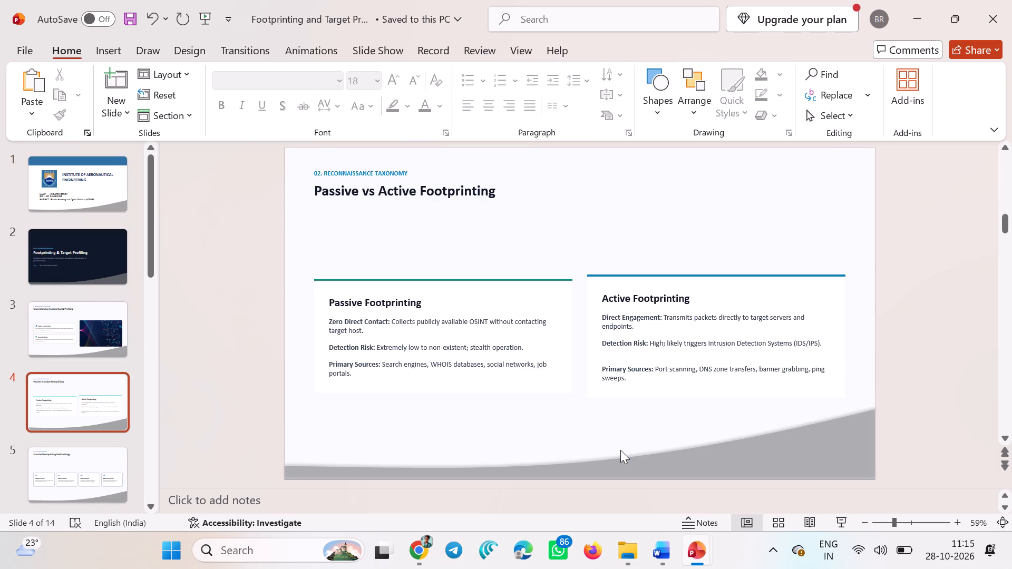
pyautogui.press('Down')
pyautogui.press('Down')
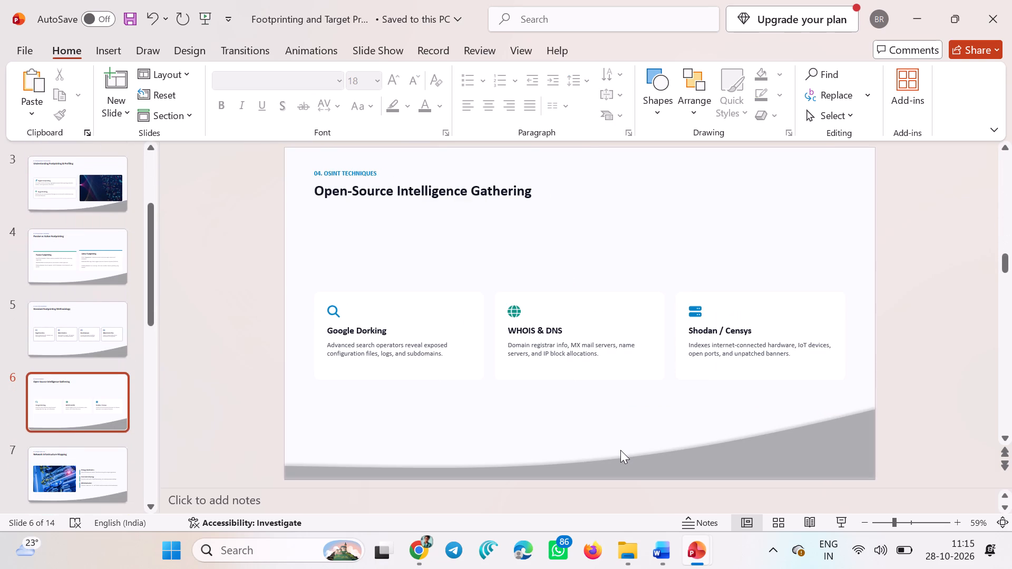
pyautogui.press('Down')
pyautogui.press('Down')
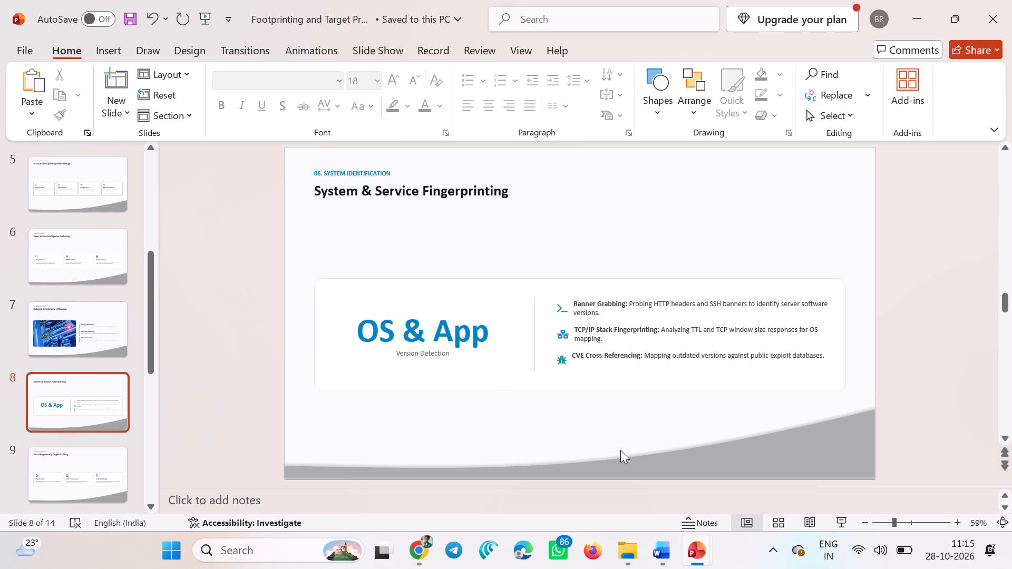
pyautogui.press('Down')
pyautogui.press('Down')
pyautogui.press('Down')
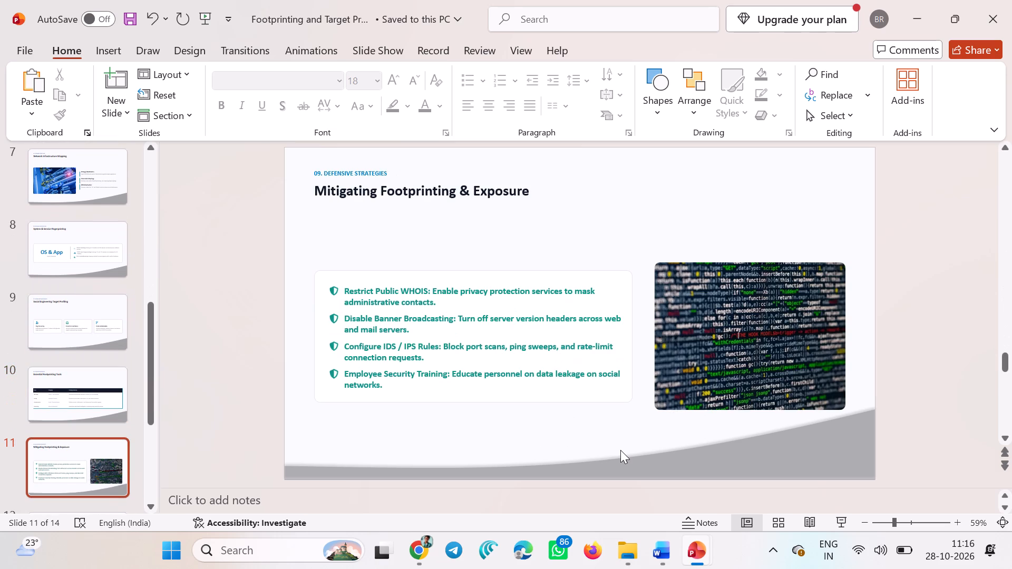
pyautogui.press('Down')
pyautogui.press('Down')
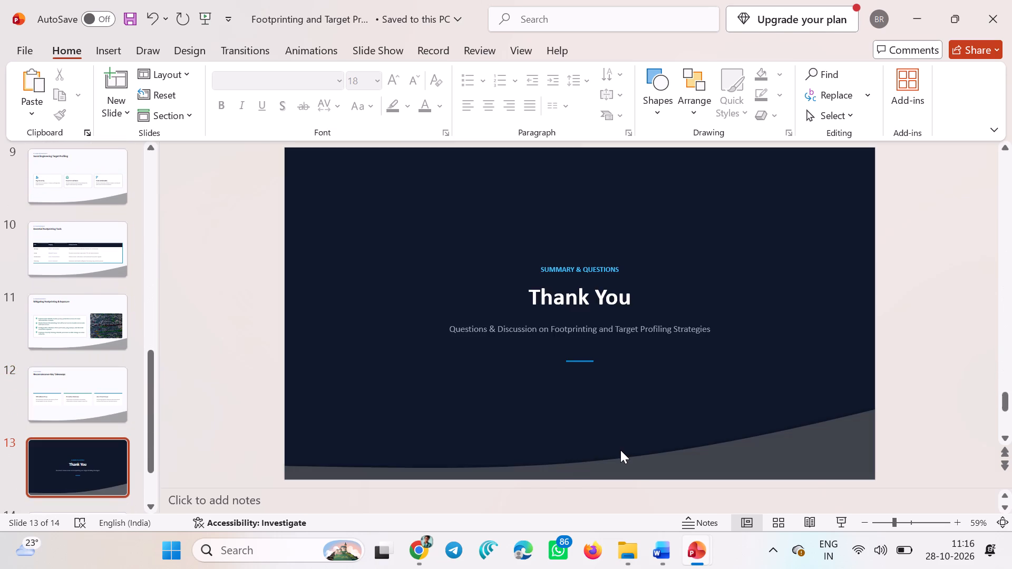
pyautogui.press('Down')
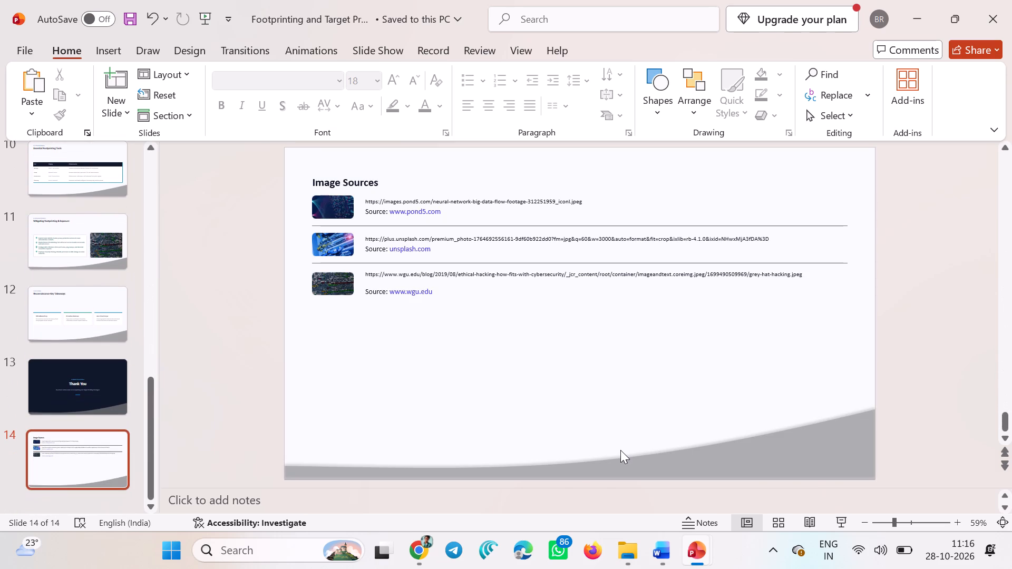
pyautogui.press('Up')
pyautogui.press('Up')
pyautogui.press('Up')
pyautogui.press('Up')
pyautogui.press('Up')
pyautogui.press('Up')
pyautogui.press('Up')
pyautogui.press('Up')
pyautogui.press('Up')
pyautogui.press('Up')
pyautogui.press('Up')
pyautogui.press('Up')
pyautogui.press('Up')
pyautogui.press('Up')
pyautogui.press('Up')
pyautogui.press('Up')
pyautogui.press('Up')
pyautogui.press('Up')
pyautogui.press('Up')
pyautogui.press('Up')
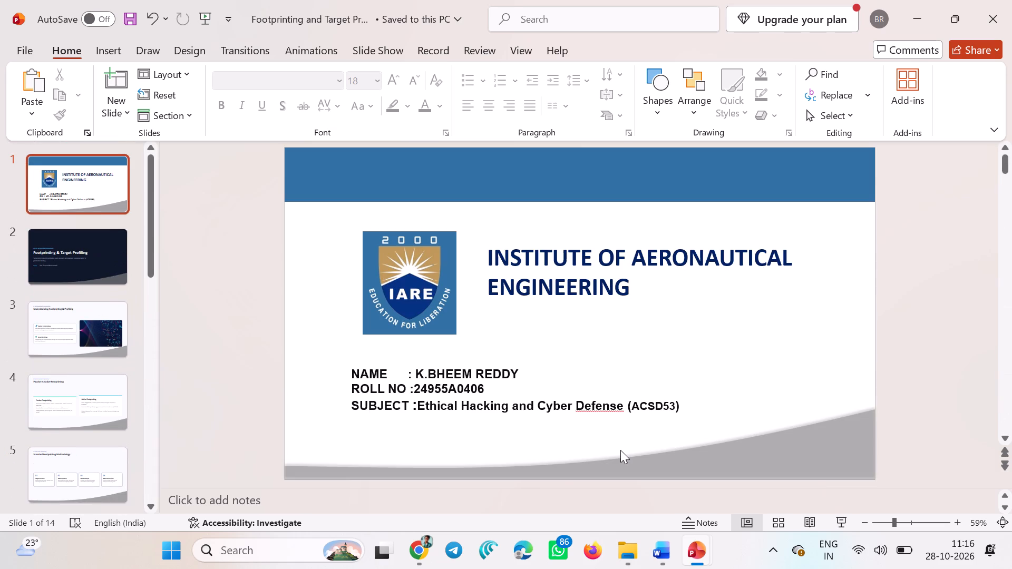
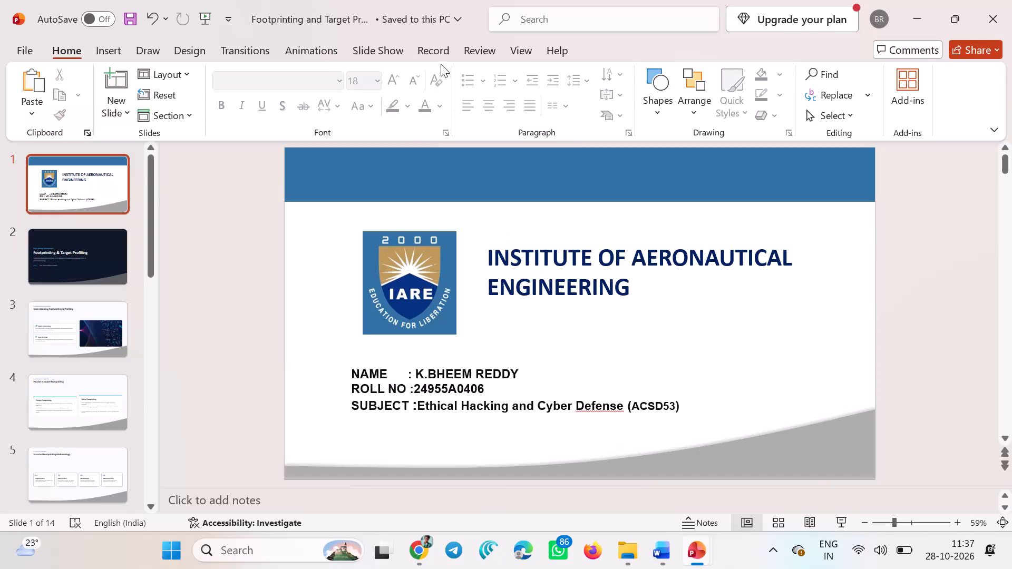
# Open the slide show recording view starting from the cover slide.
pyautogui.click(437, 56)
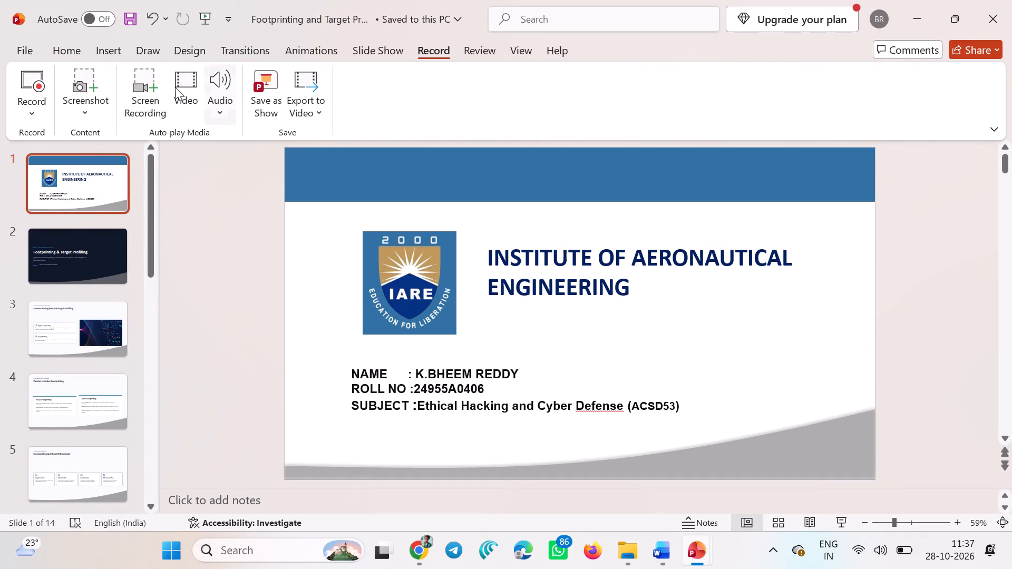
pyautogui.click(27, 94)
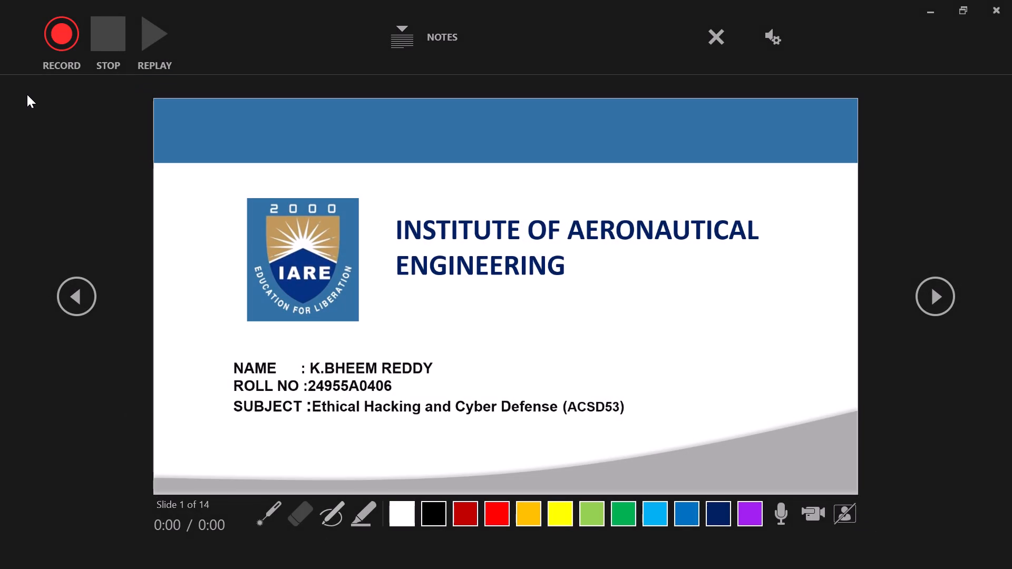
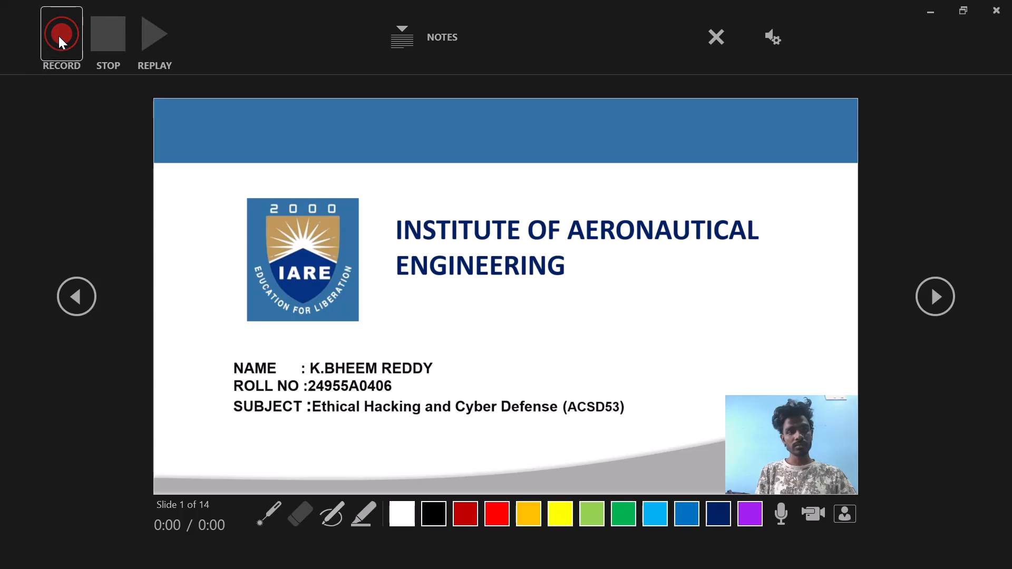
# Record the narrated slide show with webcam from the cover slide through the Footprinting & Target Profiling title slide, advancing to Understanding Footprinting & Profiling.
pyautogui.click(59, 35)
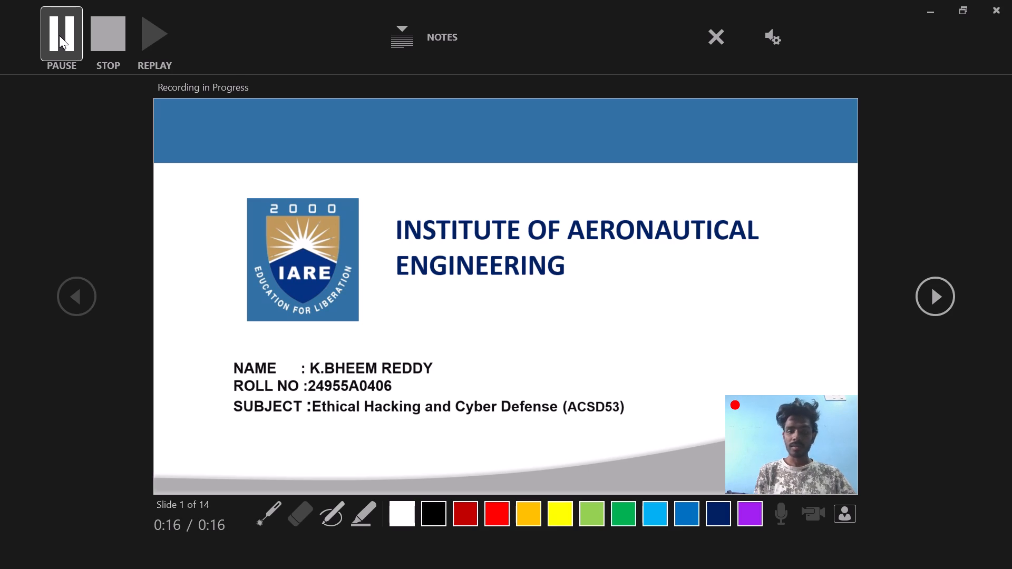
pyautogui.press('Right')
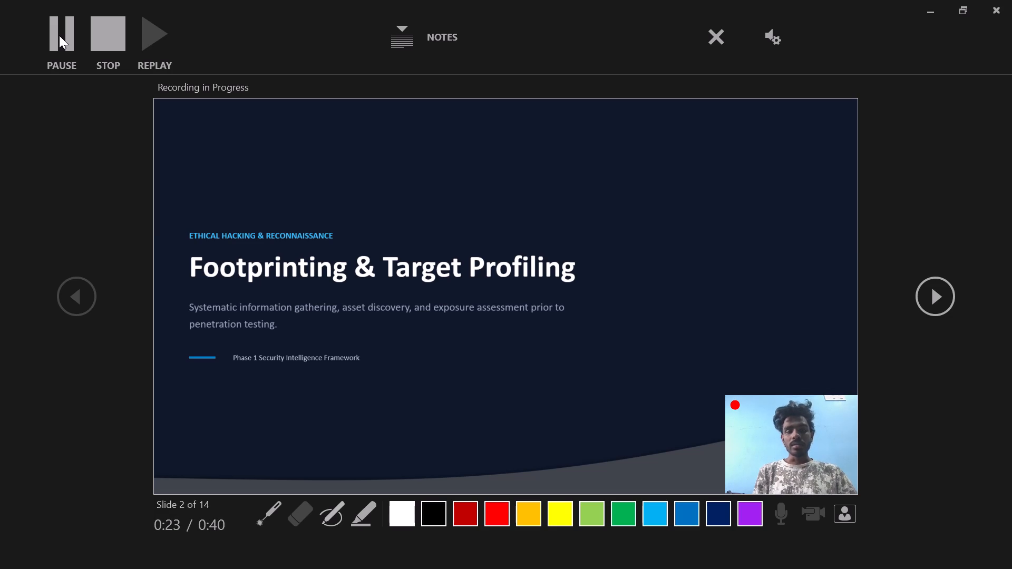
pyautogui.press('Right')
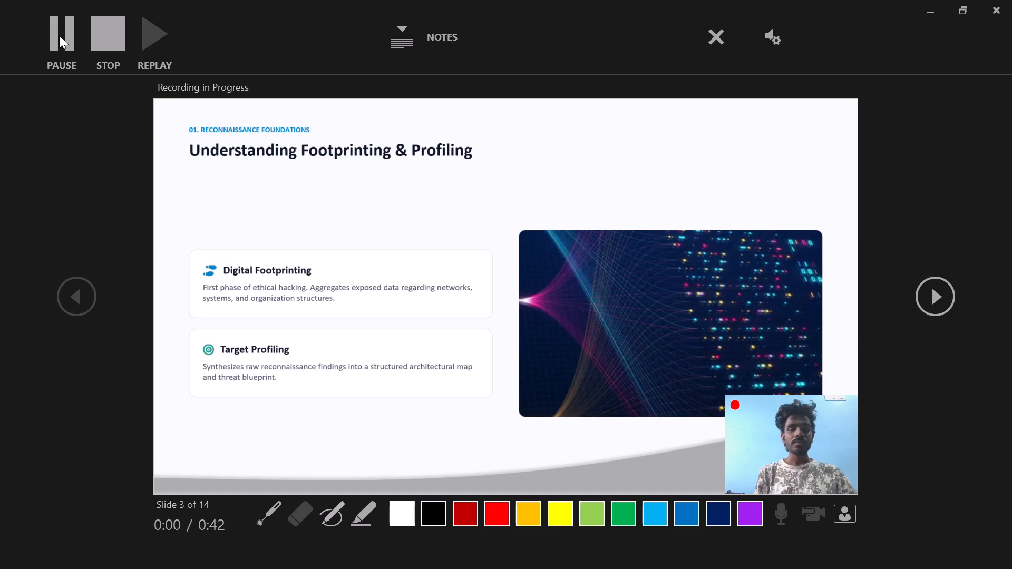
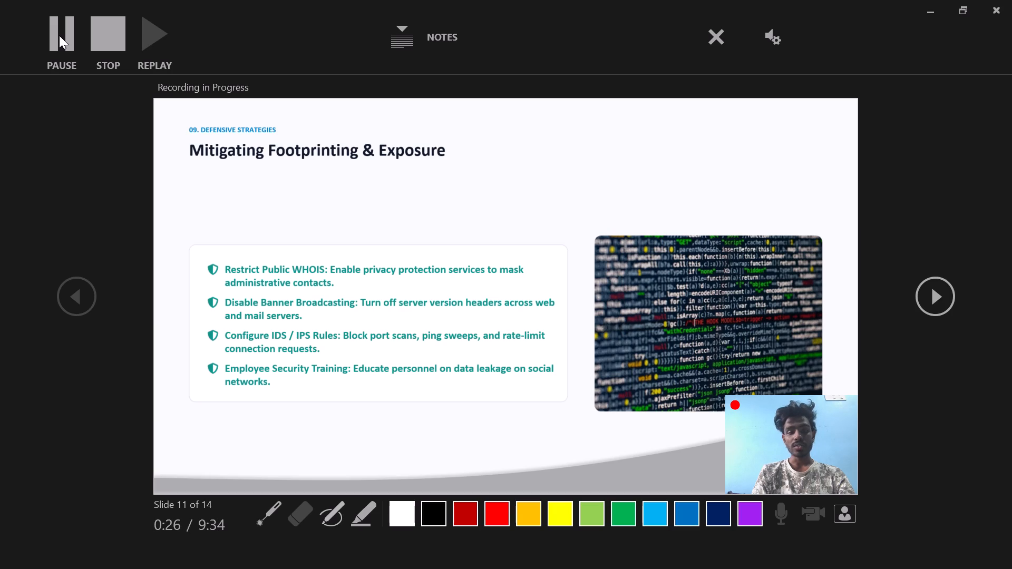
# Advance the narrated recording from Mitigating Footprinting & Exposure to the Reconnaissance Key Takeaways slide and pause the recording there.
pyautogui.press('Right')
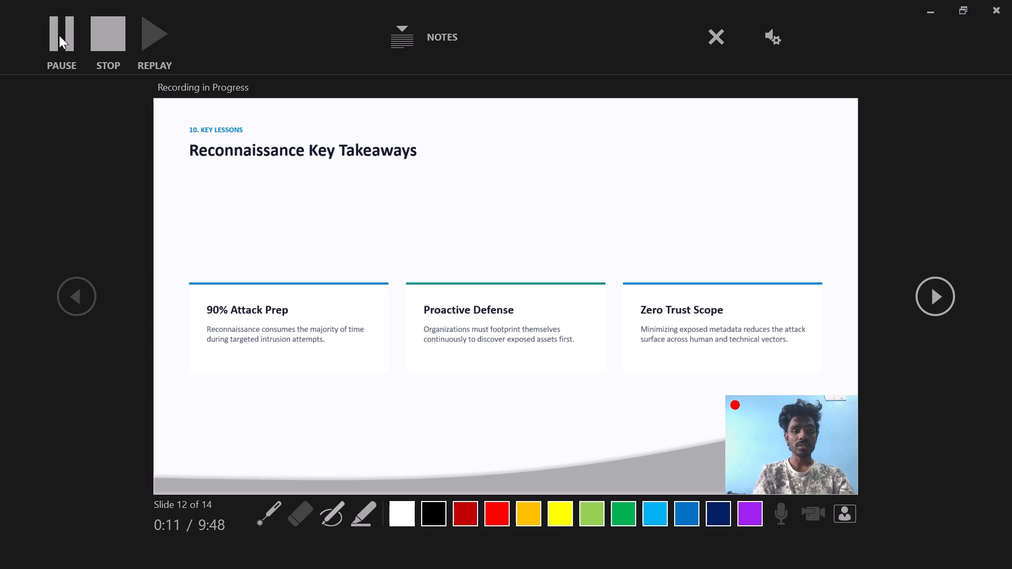
pyautogui.click(59, 35)
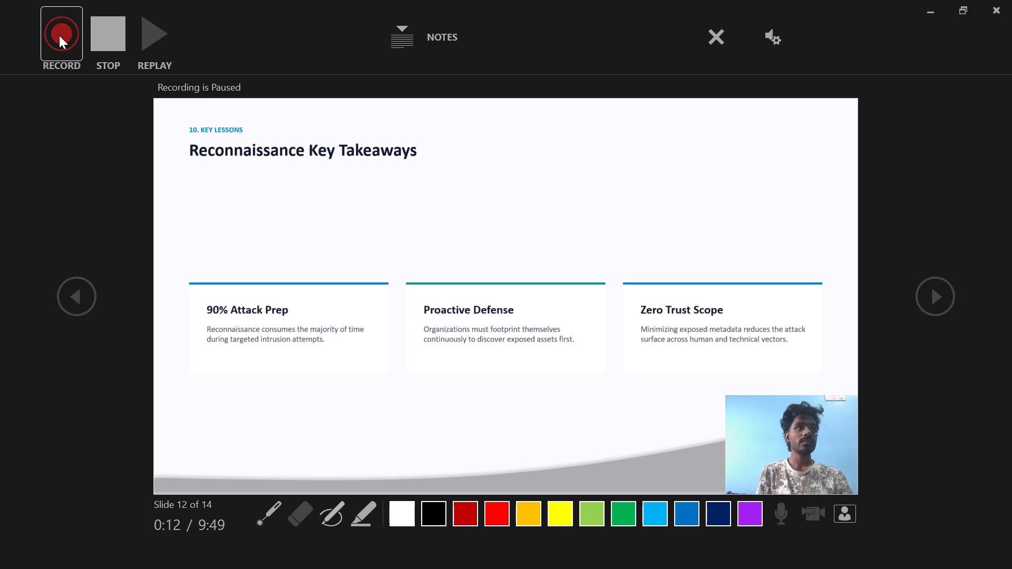
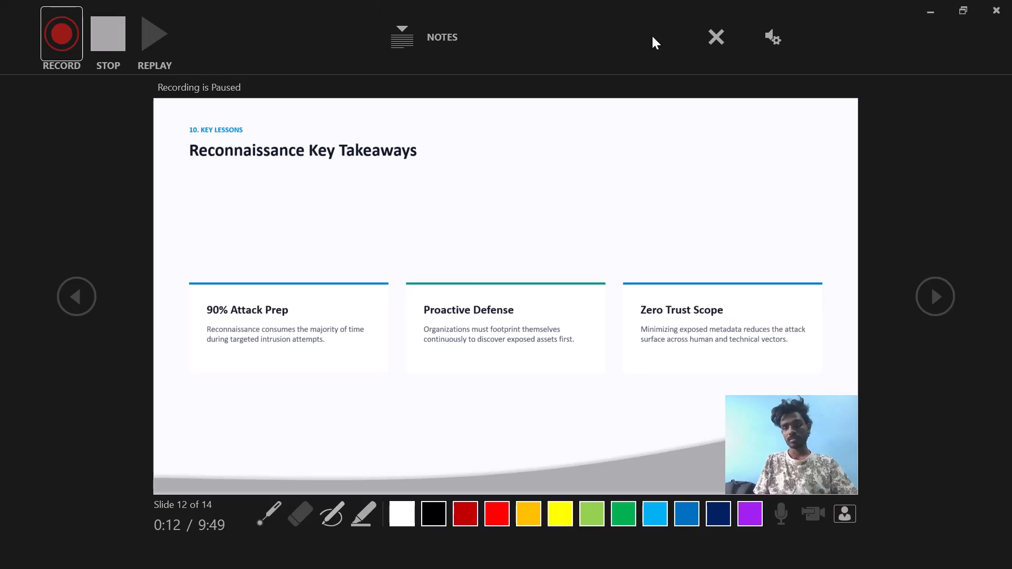
# End the paused recording session and delete the webcam narration clip from slide 12, Reconnaissance Key Takeaways.
pyautogui.rightClick(900, 194)
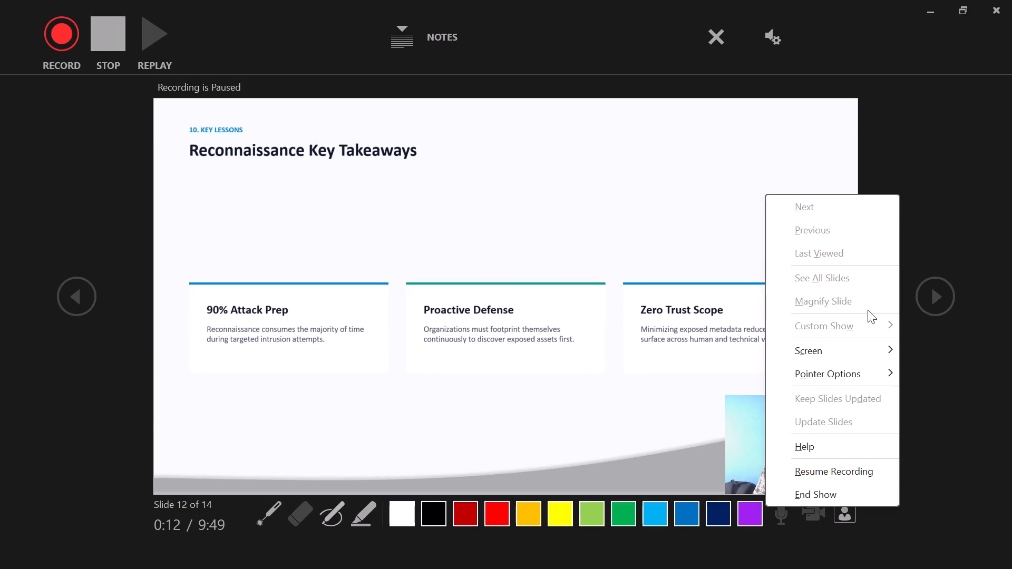
pyautogui.click(823, 493)
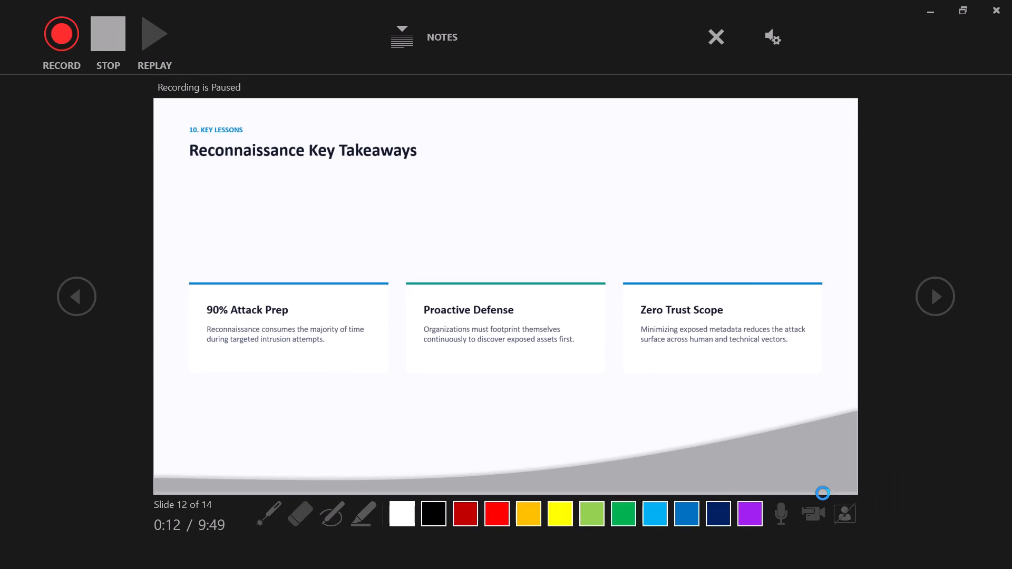
pyautogui.scroll(-20, 627, 291)
pyautogui.scroll(-20, 627, 291)
pyautogui.scroll(-20, 627, 291)
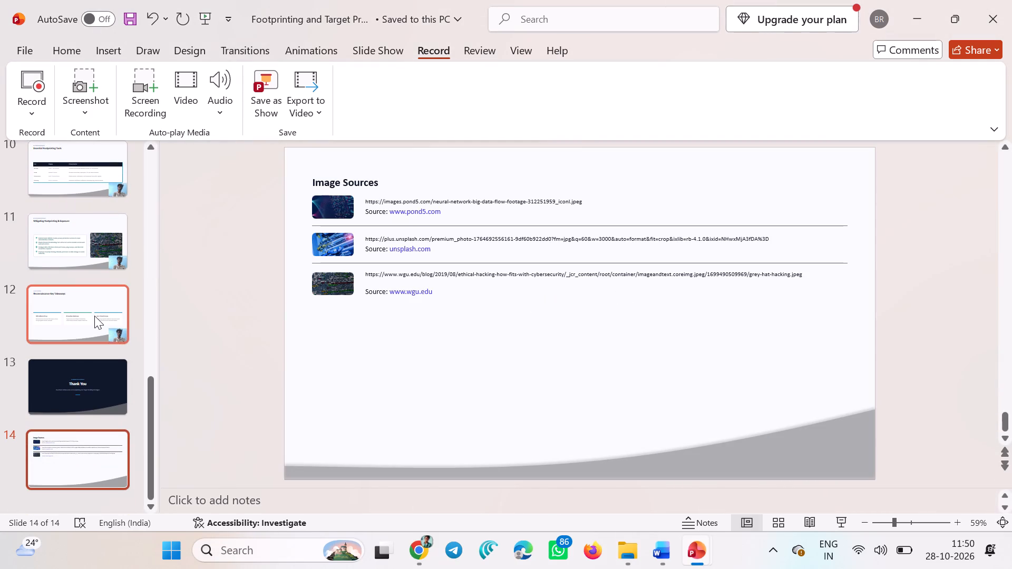
pyautogui.click(94, 316)
pyautogui.click(771, 419)
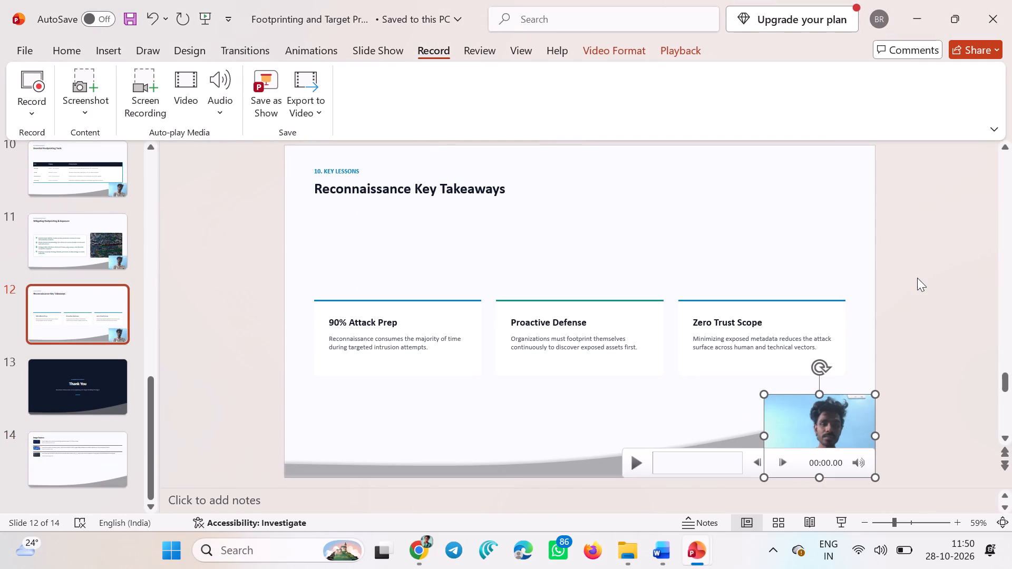
pyautogui.press('BackSpace')
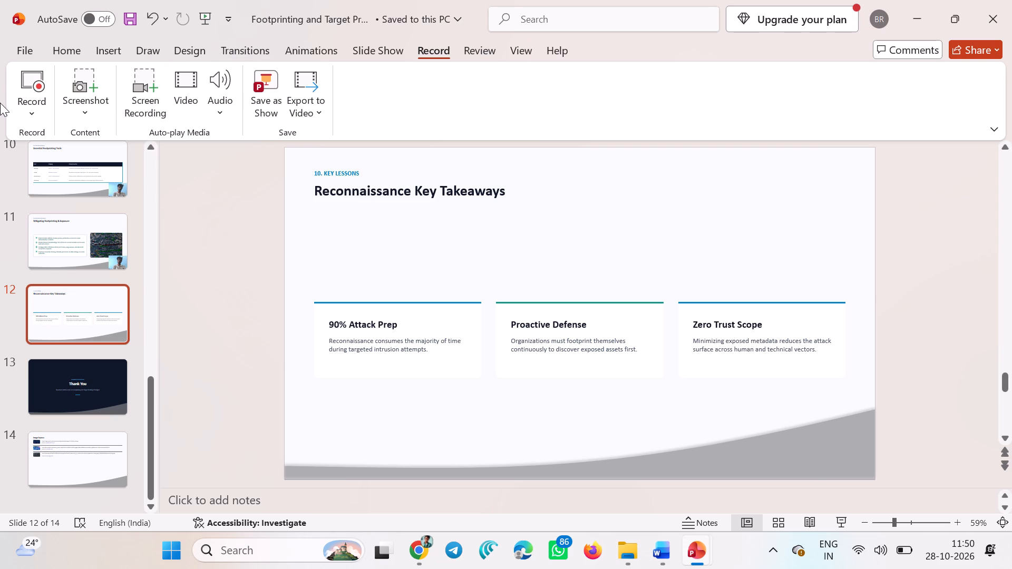
# Re-record the narration from slide 12 through the Thank You and Image Sources slides, and end the recording session.
pyautogui.click(37, 95)
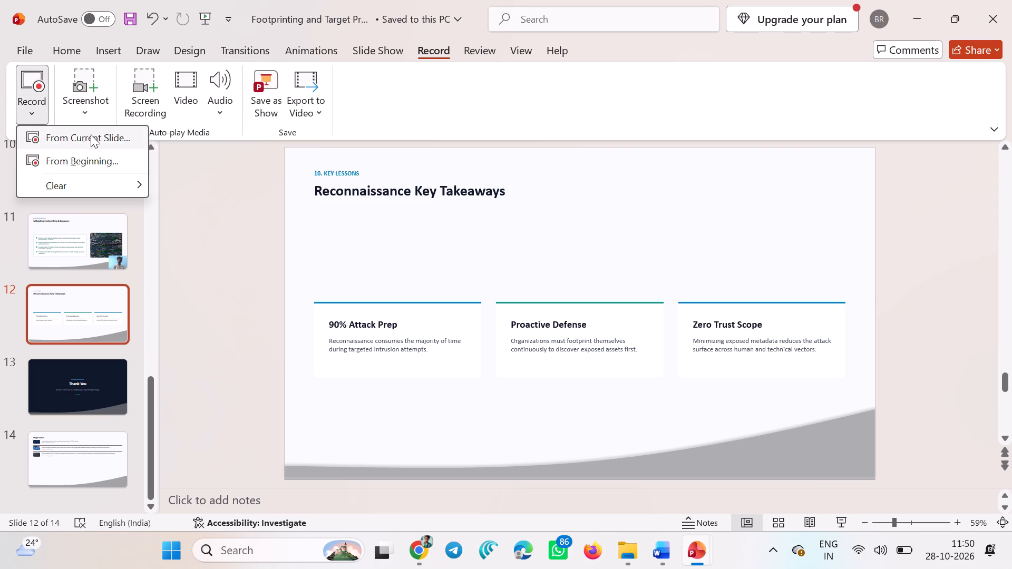
pyautogui.click(91, 134)
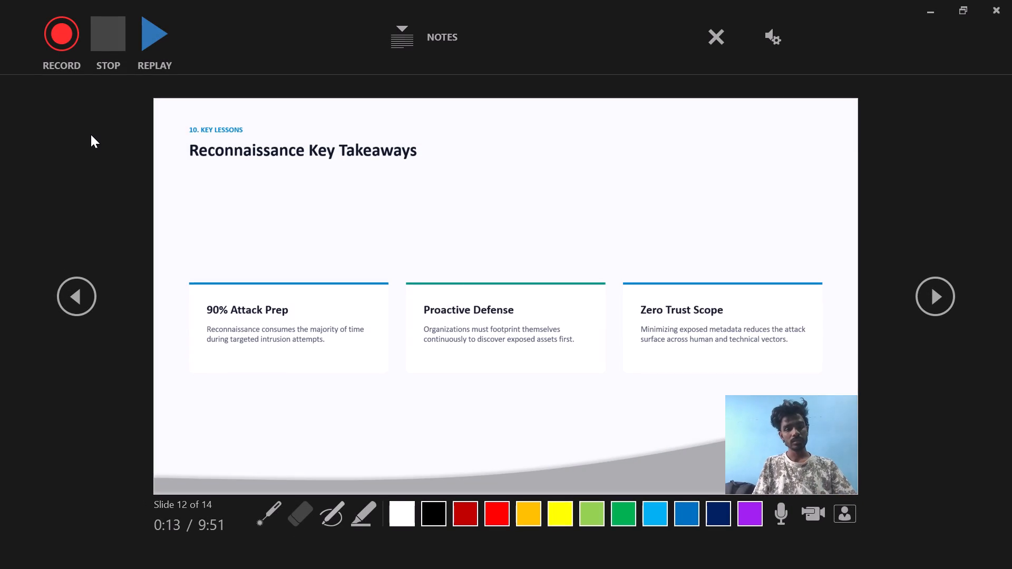
pyautogui.click(59, 34)
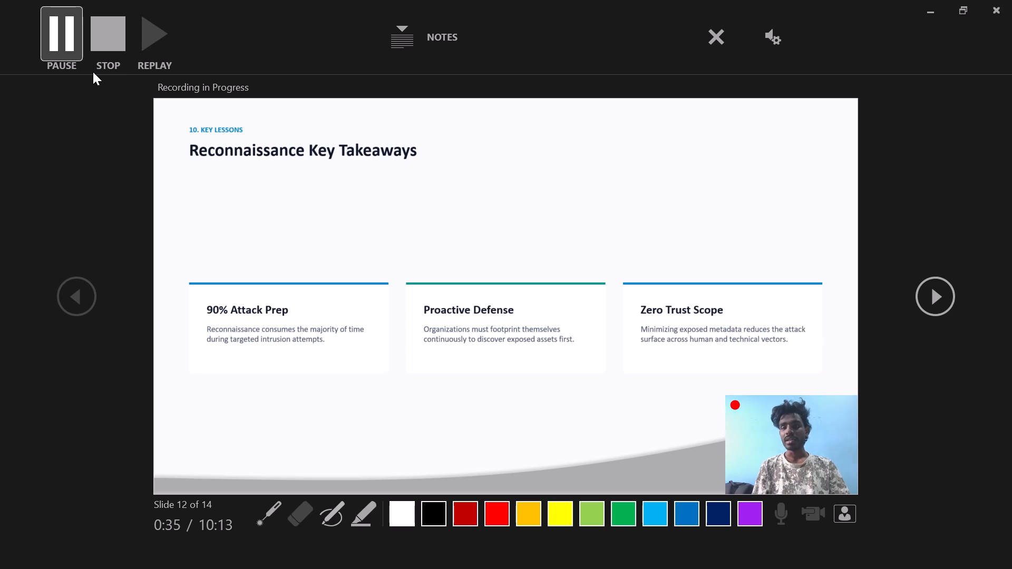
pyautogui.press('Right')
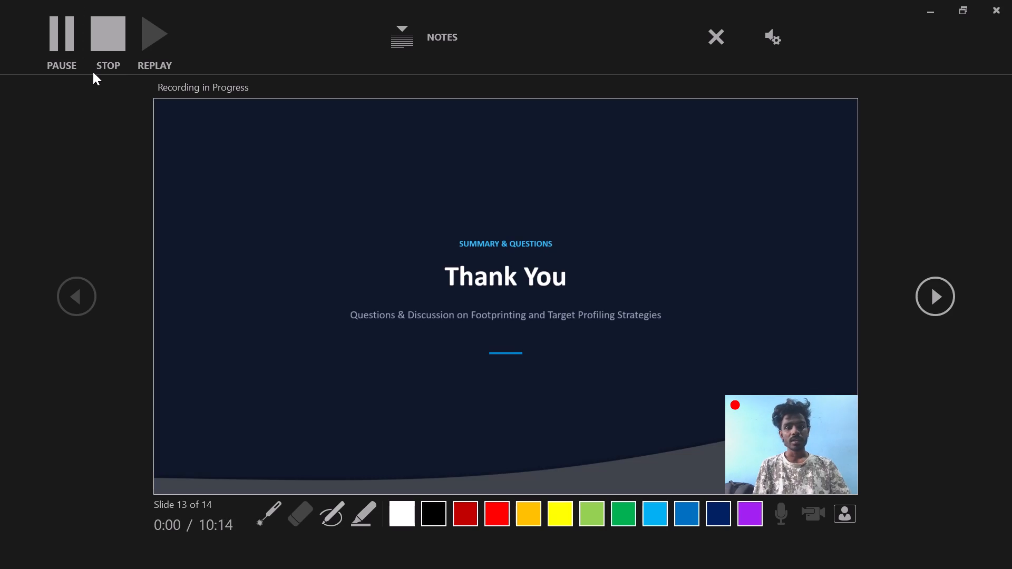
pyautogui.press('Right')
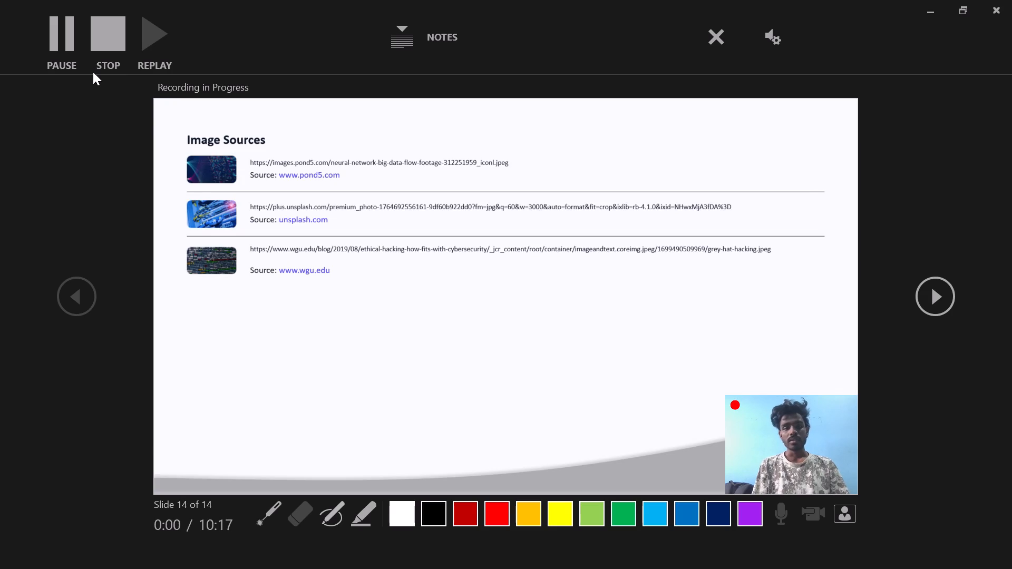
pyautogui.click(62, 47)
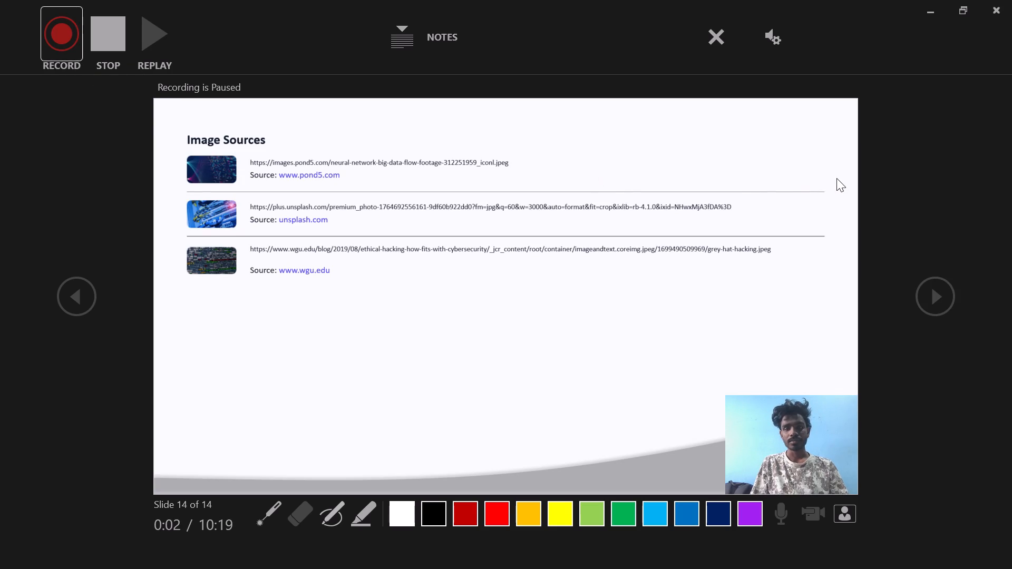
pyautogui.rightClick(836, 178)
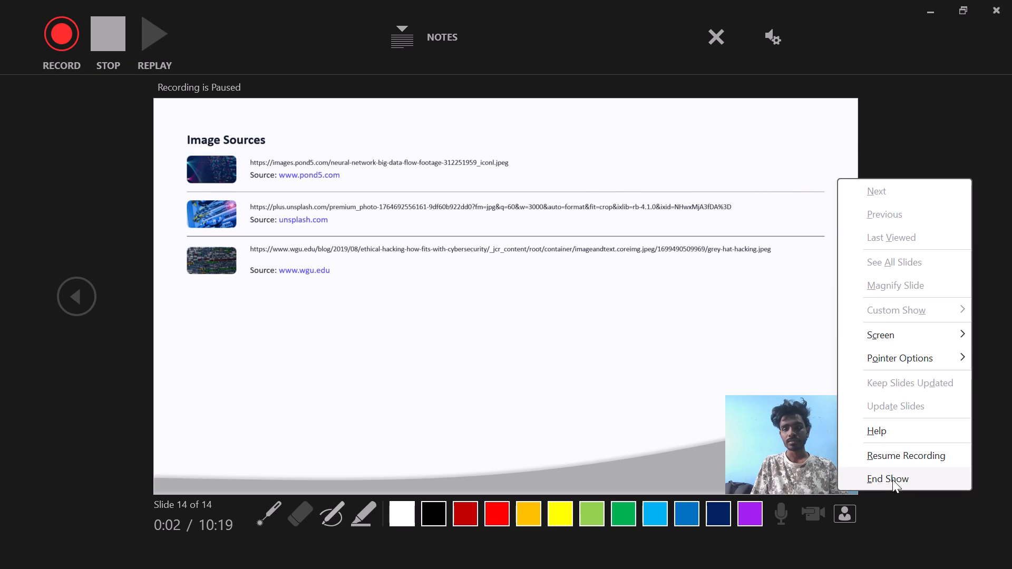
pyautogui.click(892, 479)
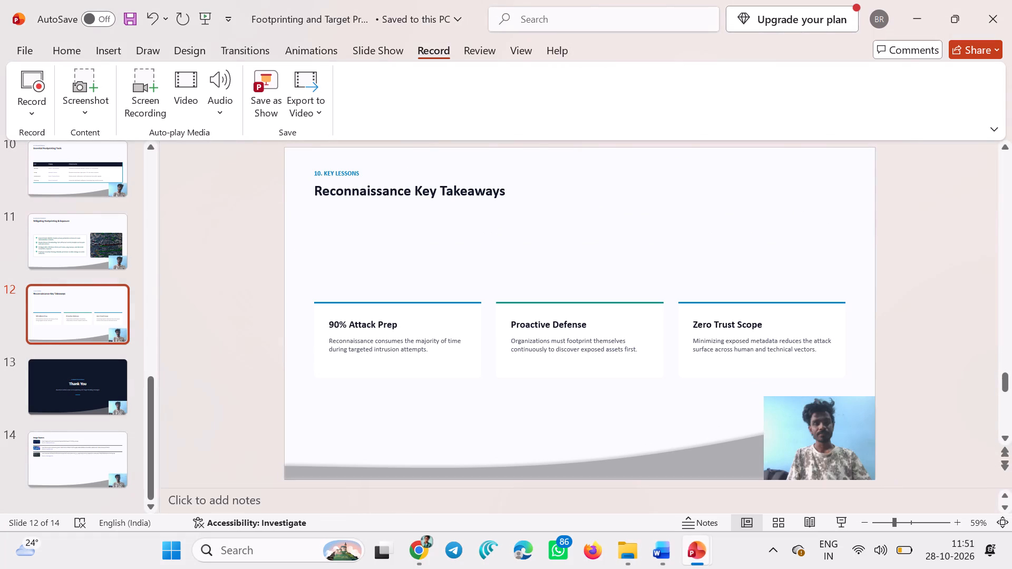
# Play back the webcam narration clip on the title slide to check the recording.
pyautogui.scroll(5, 61, 204)
pyautogui.click(61, 204)
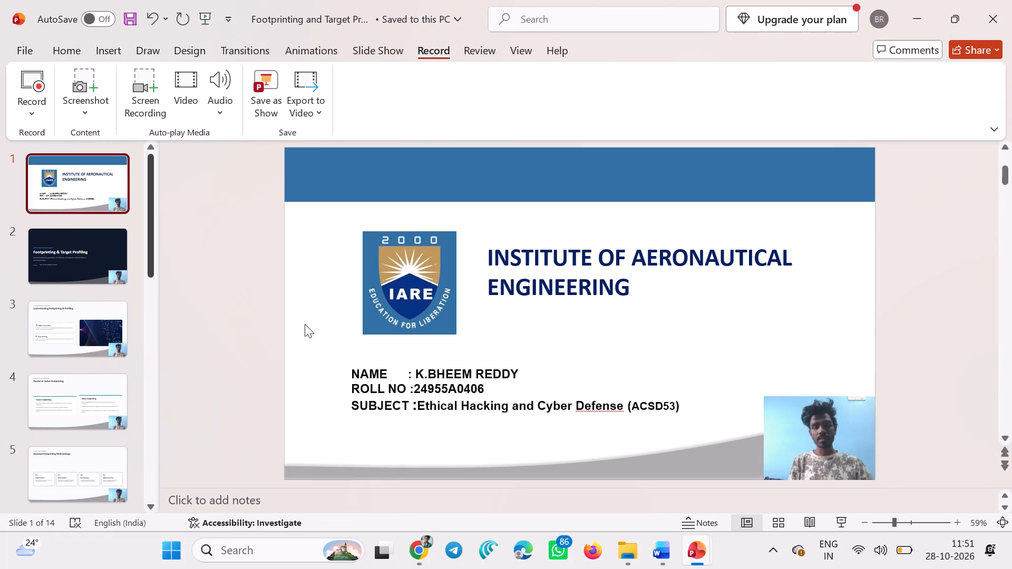
pyautogui.click(777, 431)
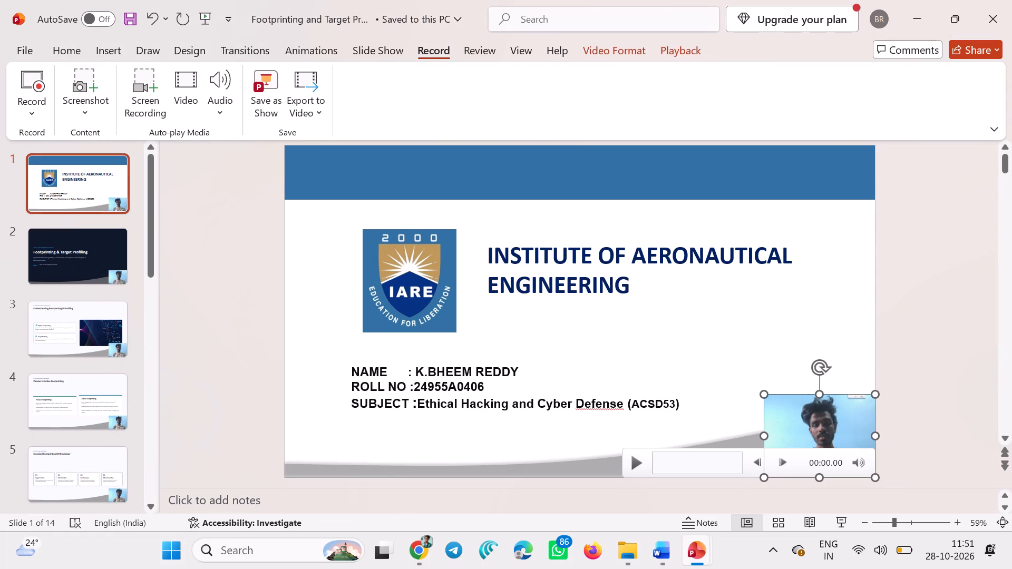
pyautogui.click(638, 464)
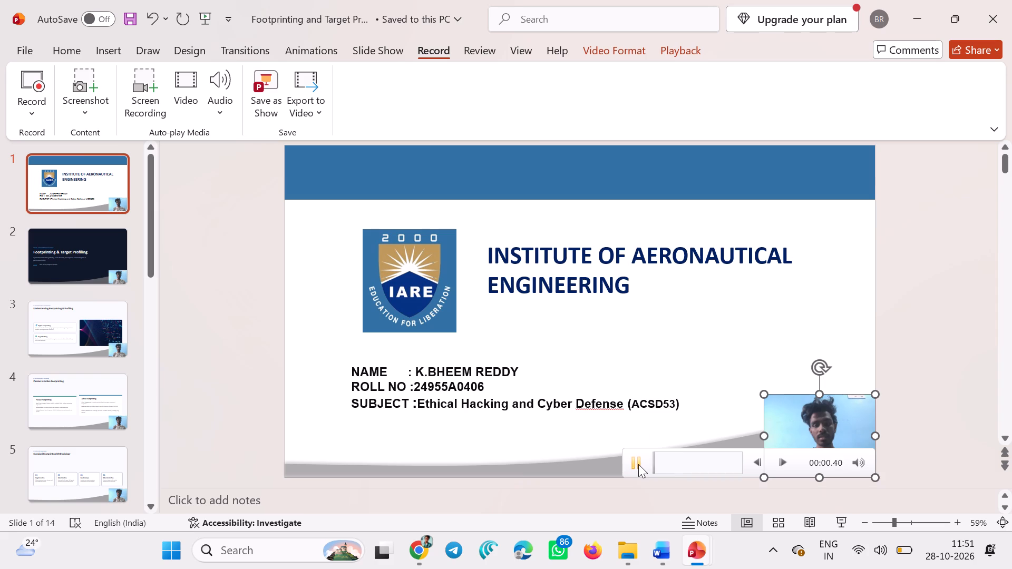
pyautogui.click(668, 354)
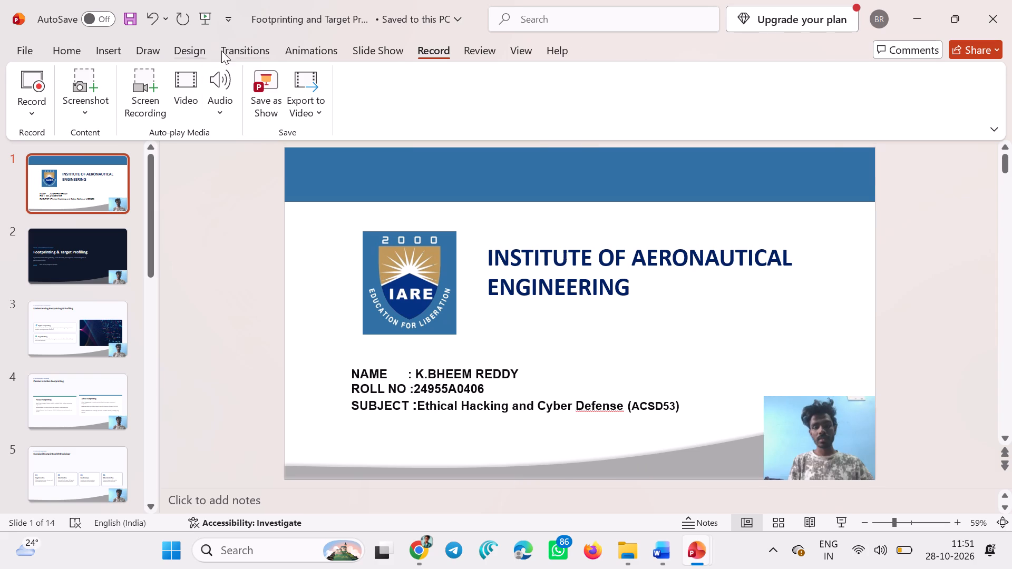
# Export the presentation as an MPEG-4 video named EHCD in the techteck folder on New Volume (D:).
pyautogui.click(304, 85)
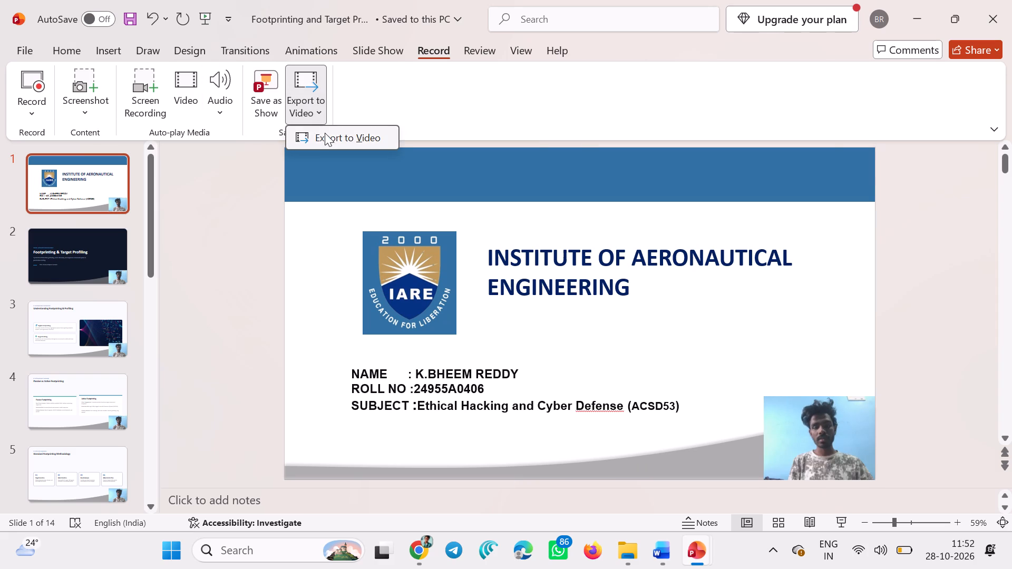
pyautogui.click(325, 134)
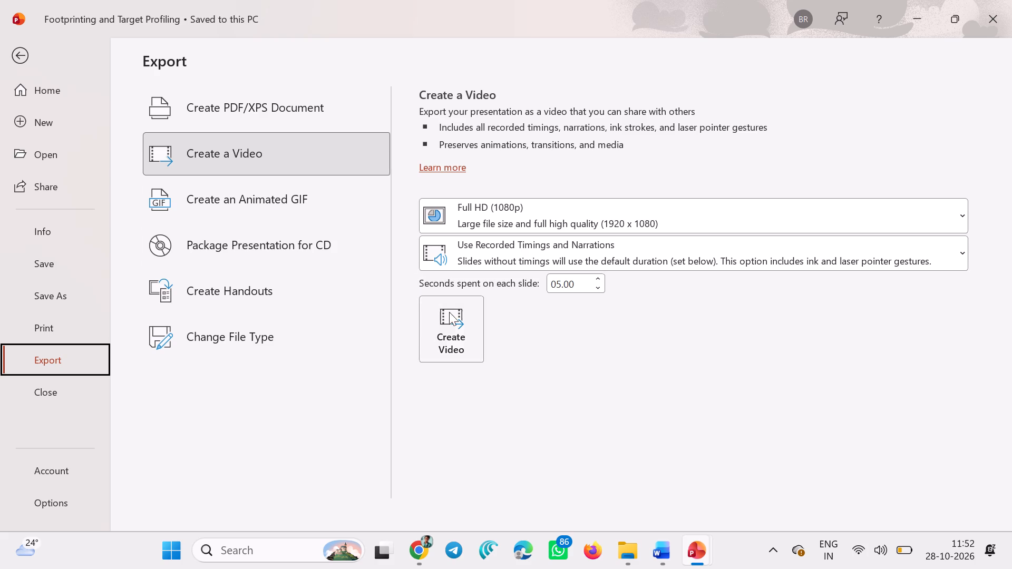
pyautogui.click(456, 319)
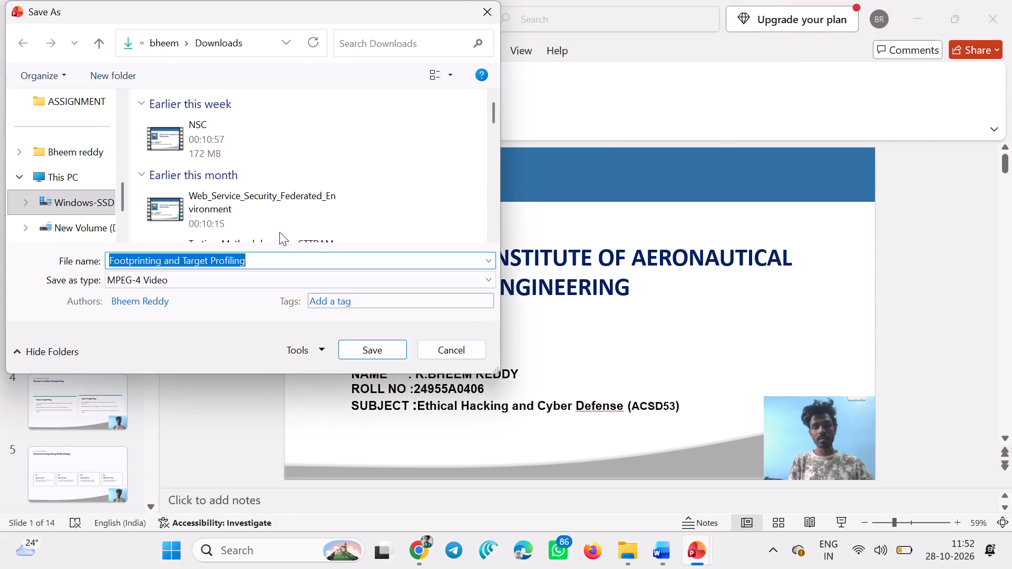
pyautogui.scroll(-4, 64, 193)
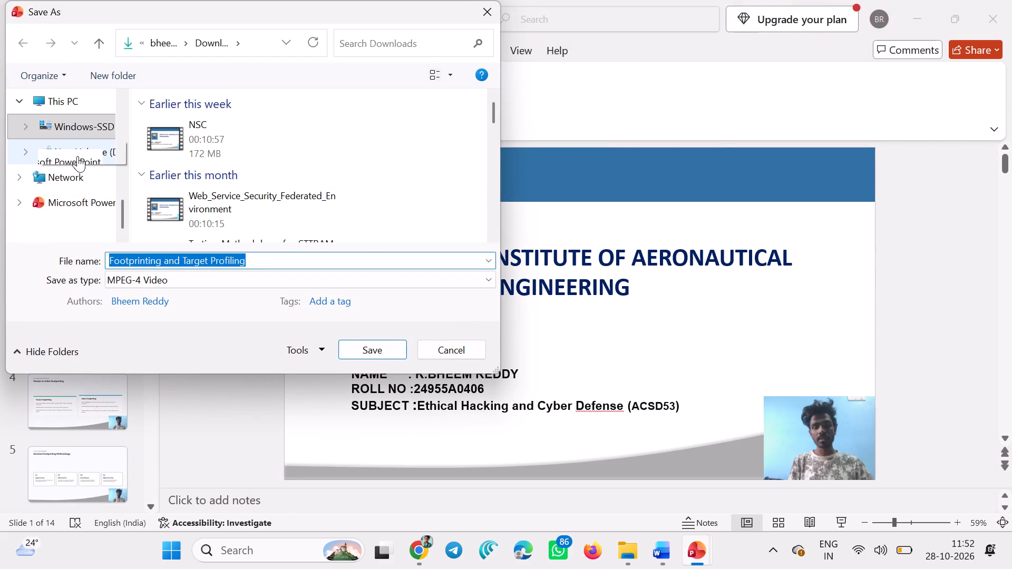
pyautogui.click(77, 156)
pyautogui.doubleClick(237, 150)
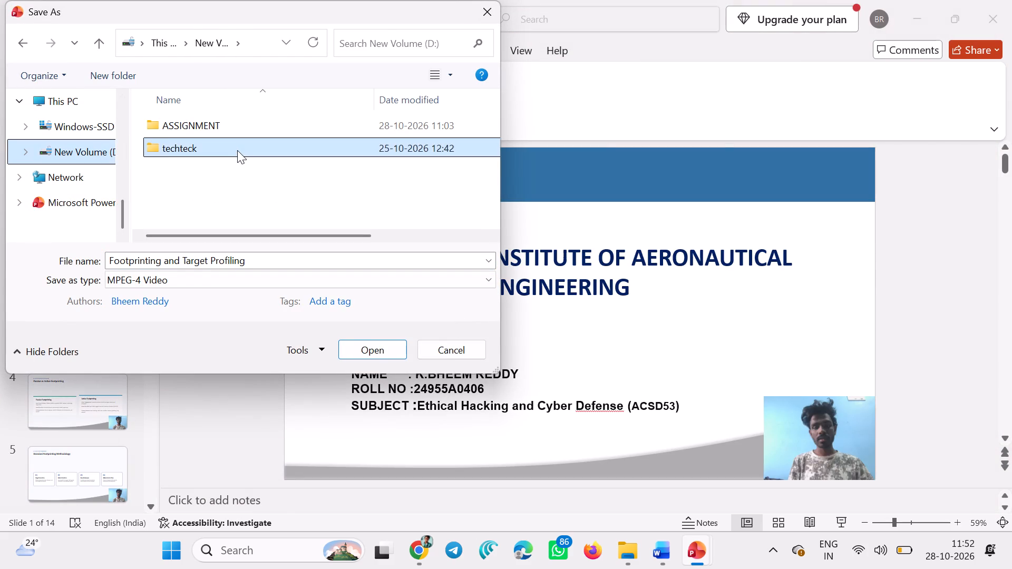
pyautogui.scroll(-1, 305, 158)
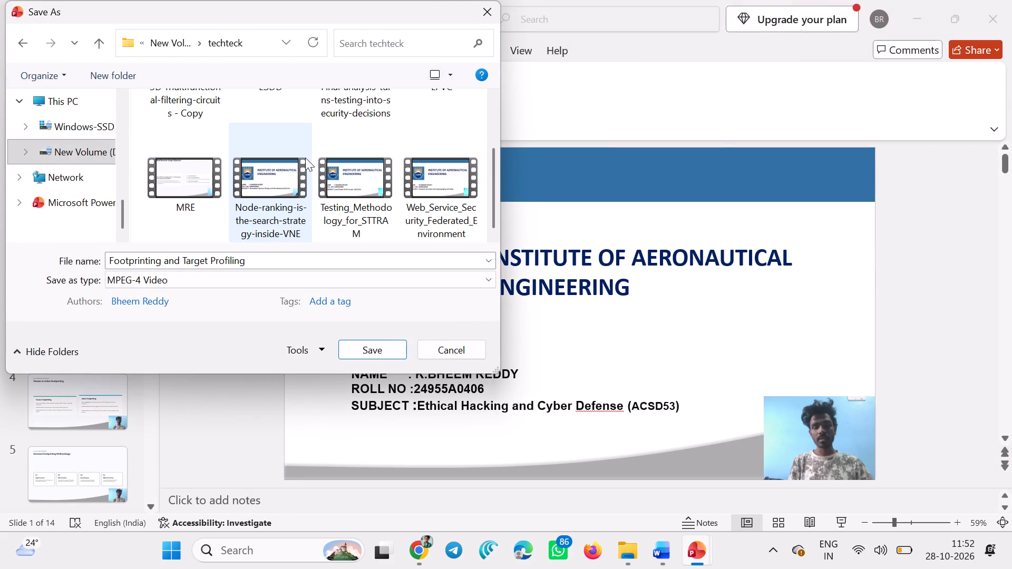
pyautogui.scroll(-2, 305, 158)
pyautogui.click(249, 262)
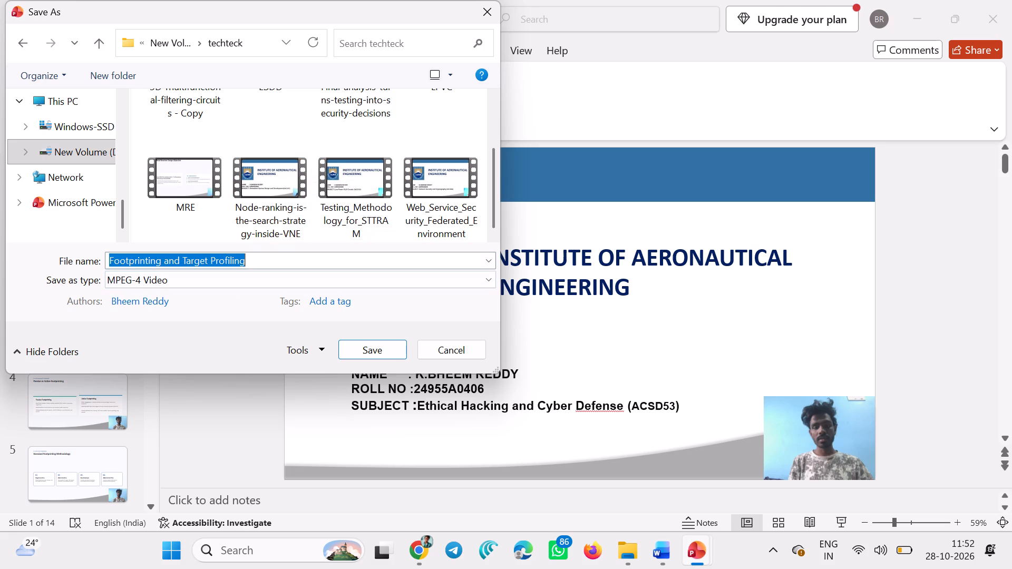
pyautogui.press('BackSpace')
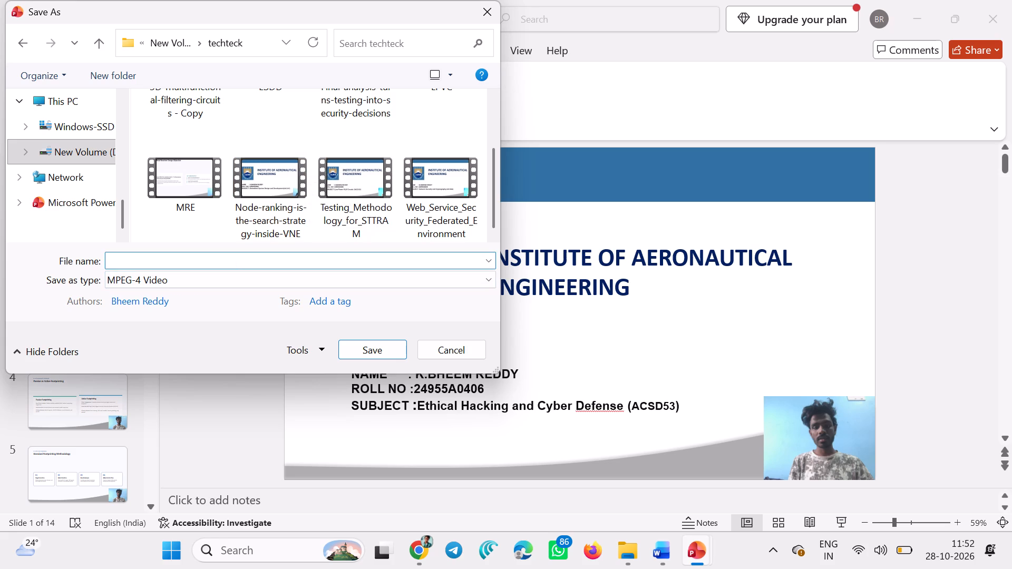
pyautogui.press('e')
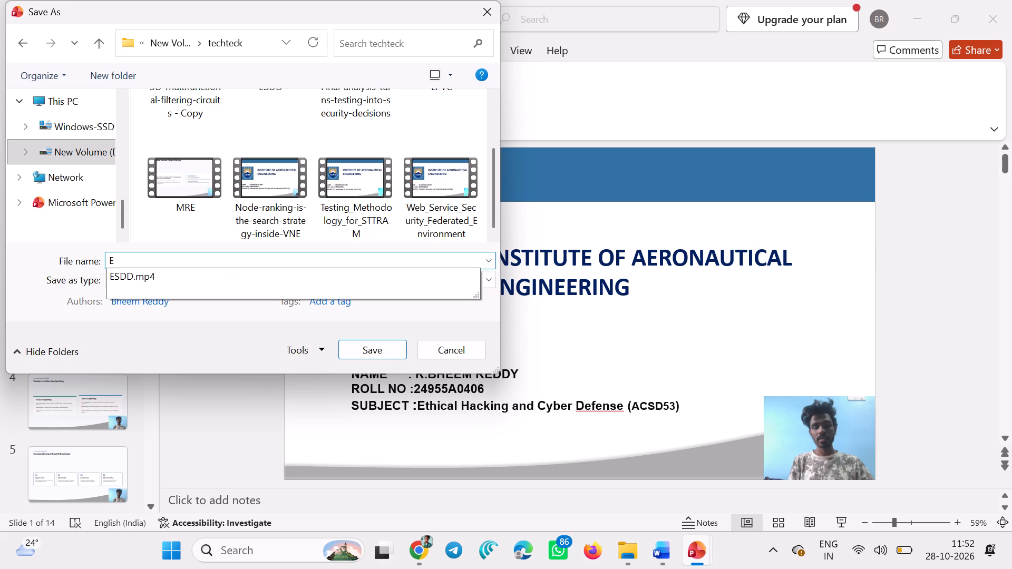
pyautogui.press('h')
pyautogui.write('CD')
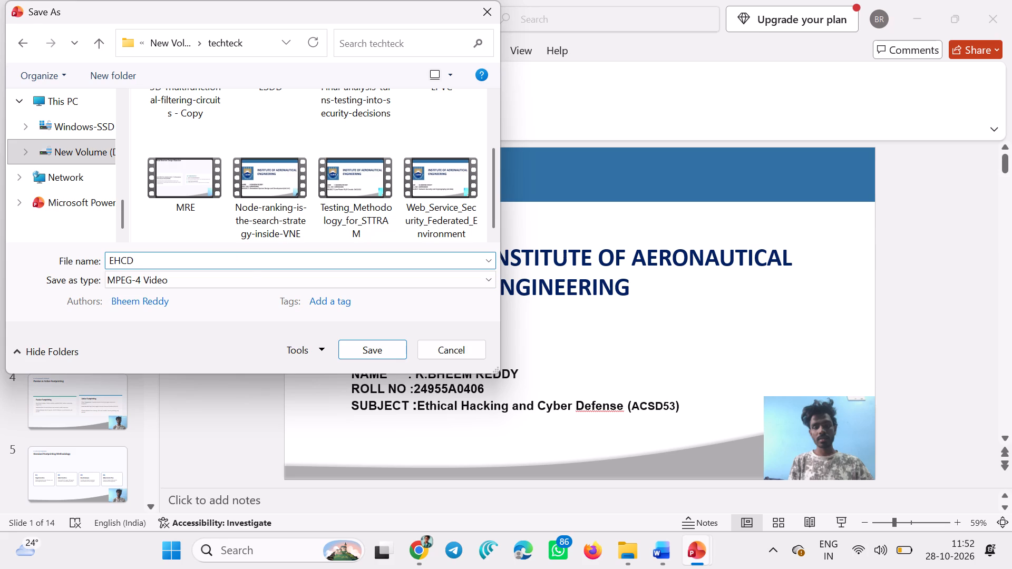
pyautogui.click(355, 354)
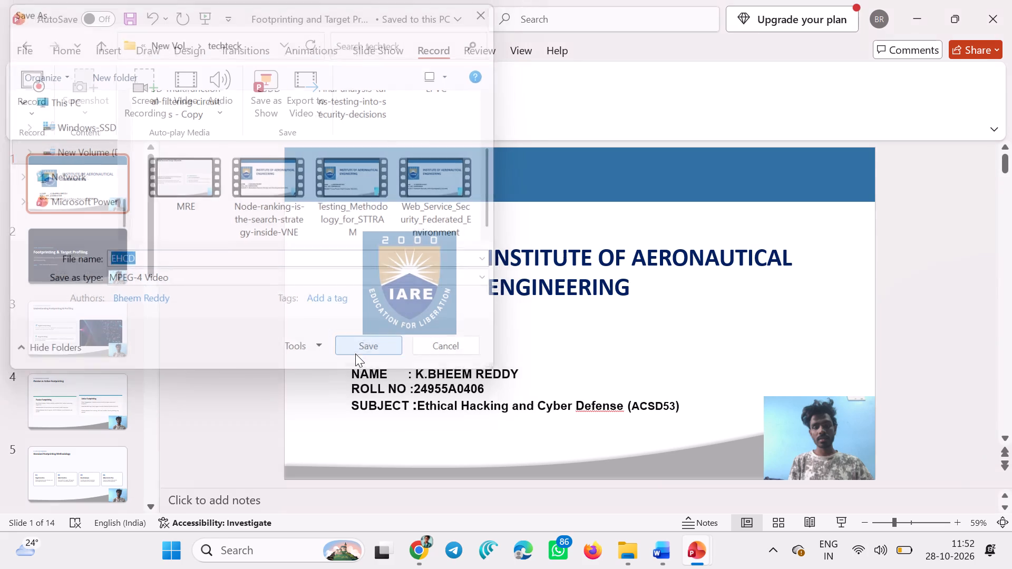
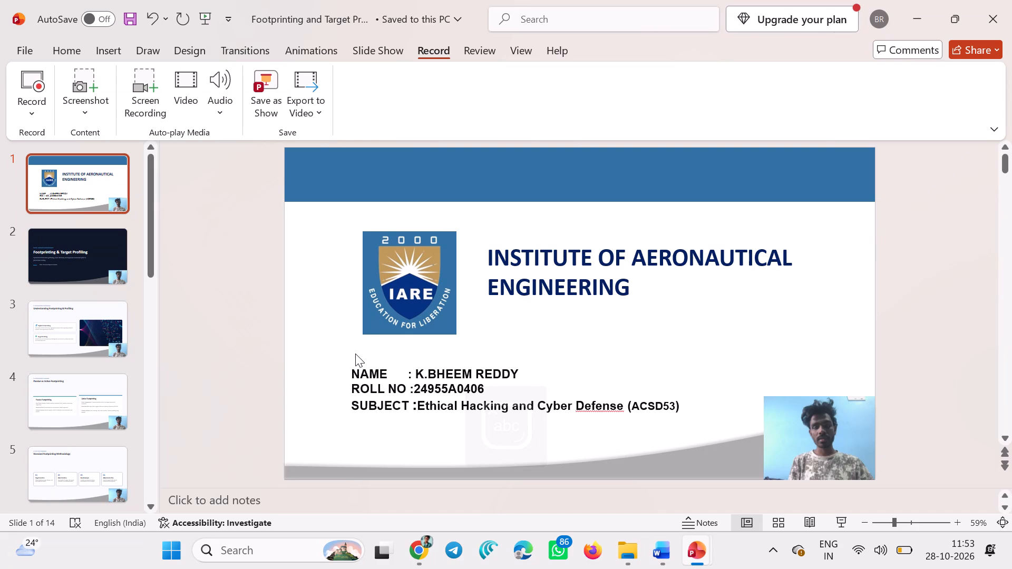
# Save the Footprinting and Target Profiling presentation despite its unavailable fonts, and close it without saving a second time.
pyautogui.click(635, 138)
pyautogui.click(1011, 5)
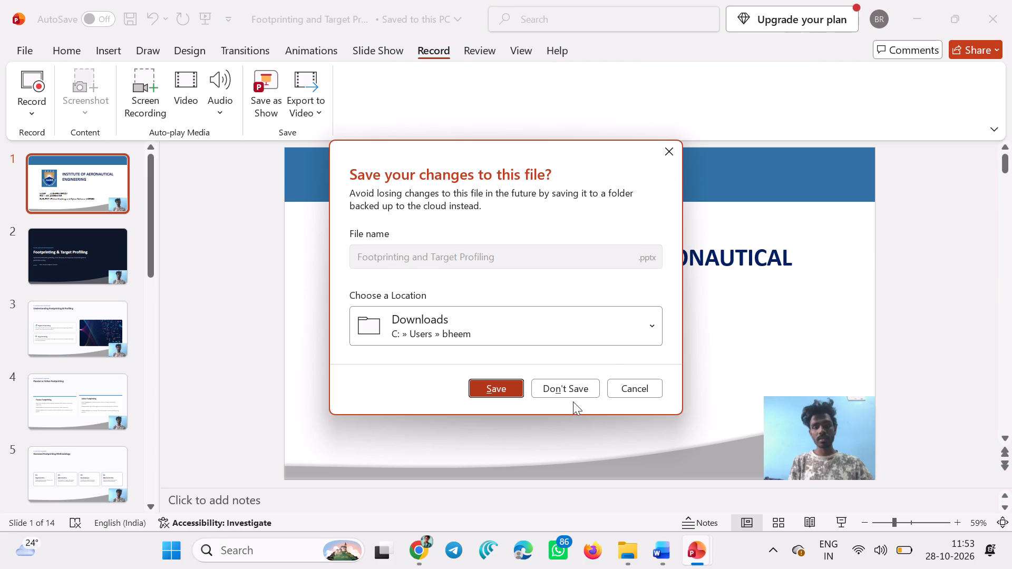
pyautogui.click(512, 391)
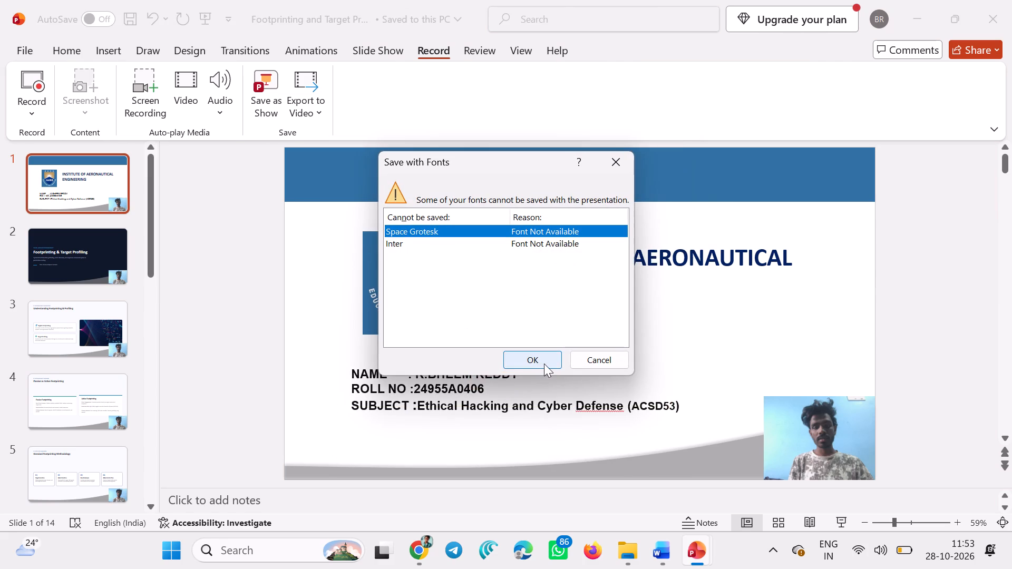
pyautogui.click(544, 364)
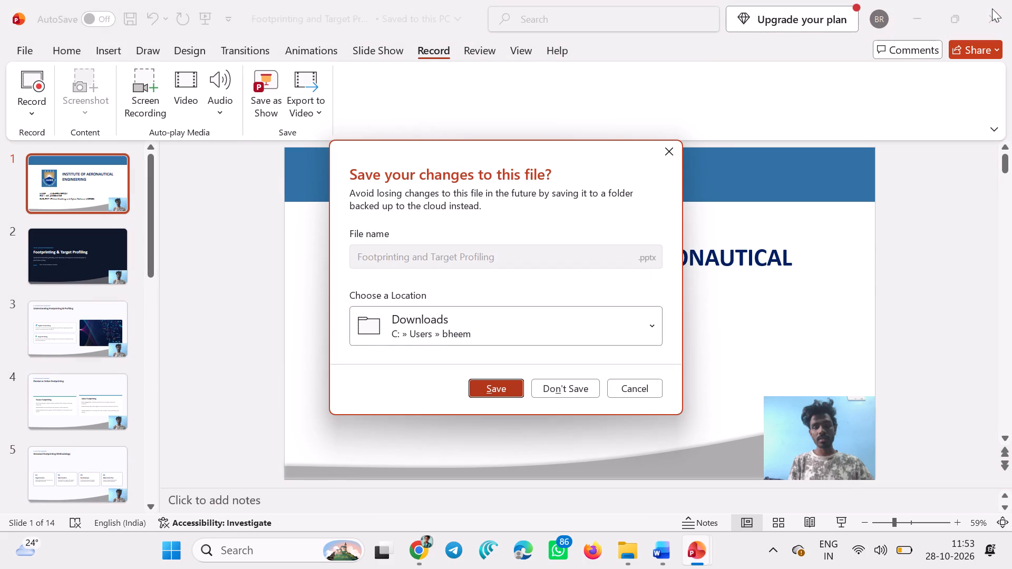
pyautogui.click(579, 390)
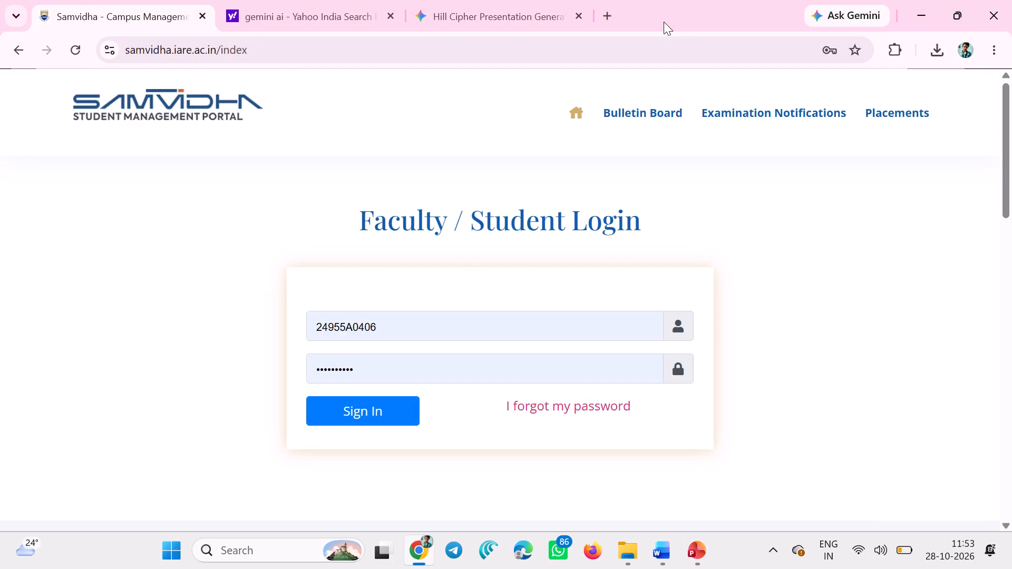
# In a new Chrome tab, search for "video compress online" and open the FreeConvert Video Compressor page.
pyautogui.click(609, 23)
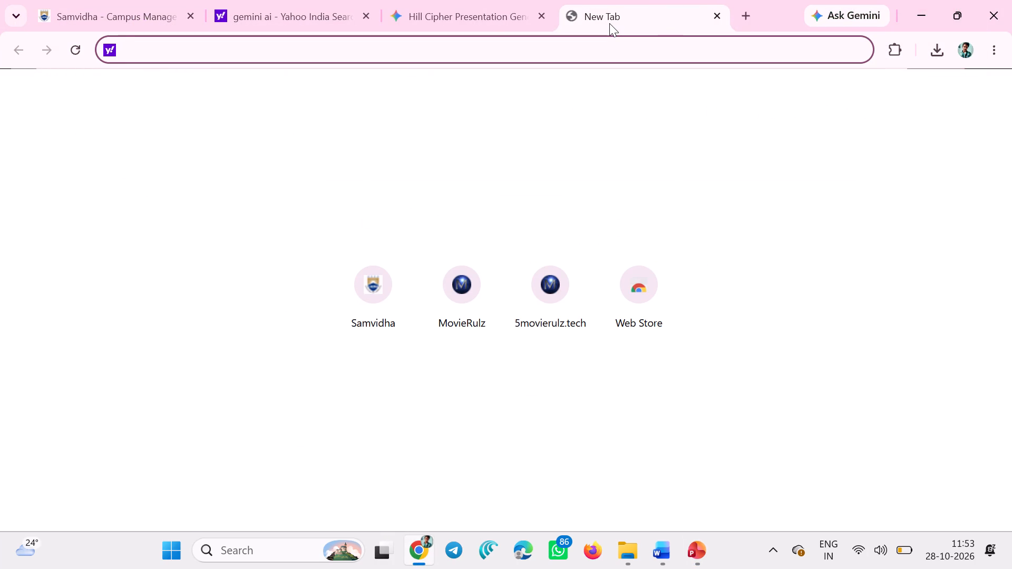
pyautogui.write('video')
pyautogui.press('space')
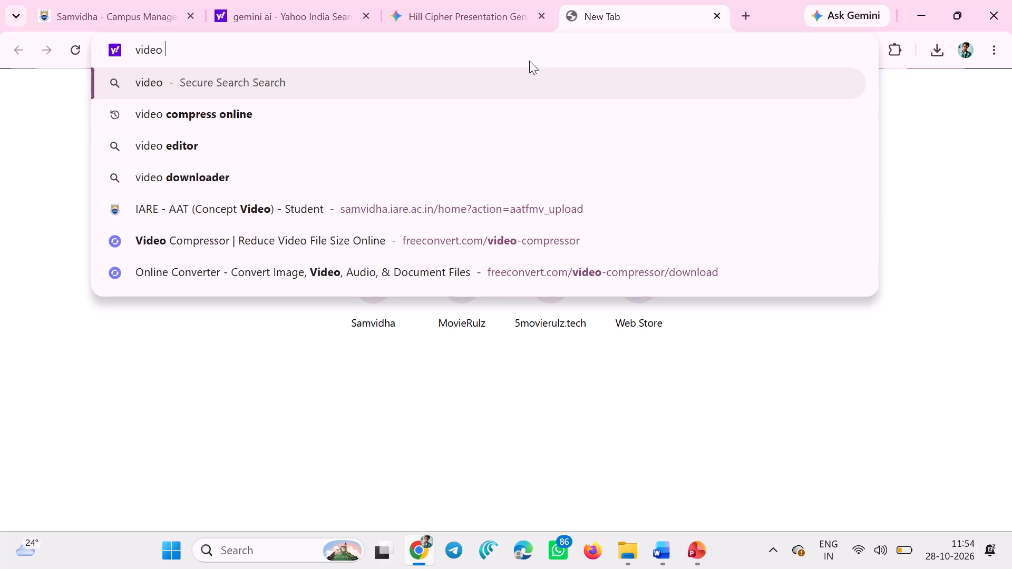
pyautogui.click(227, 117)
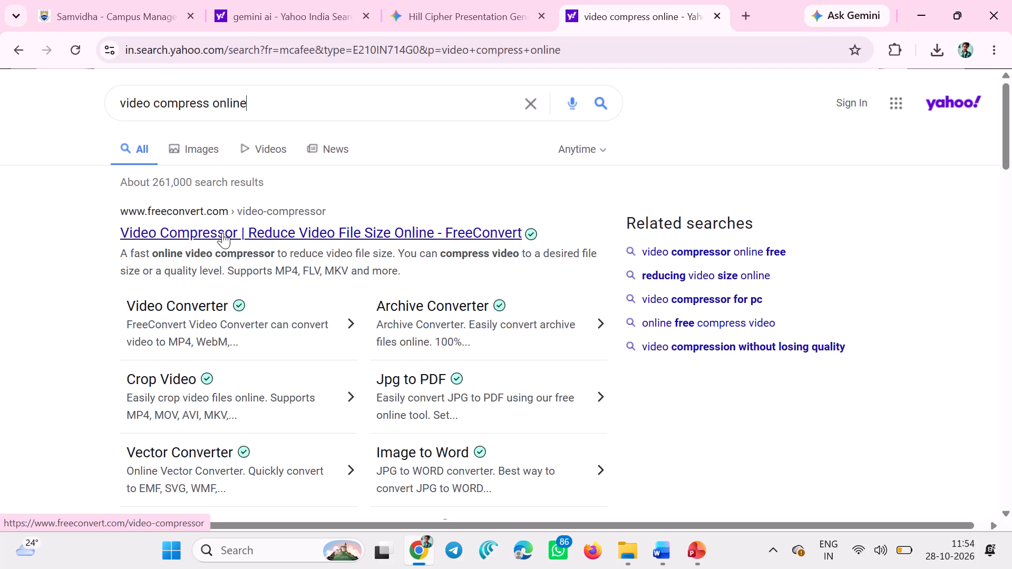
pyautogui.click(222, 232)
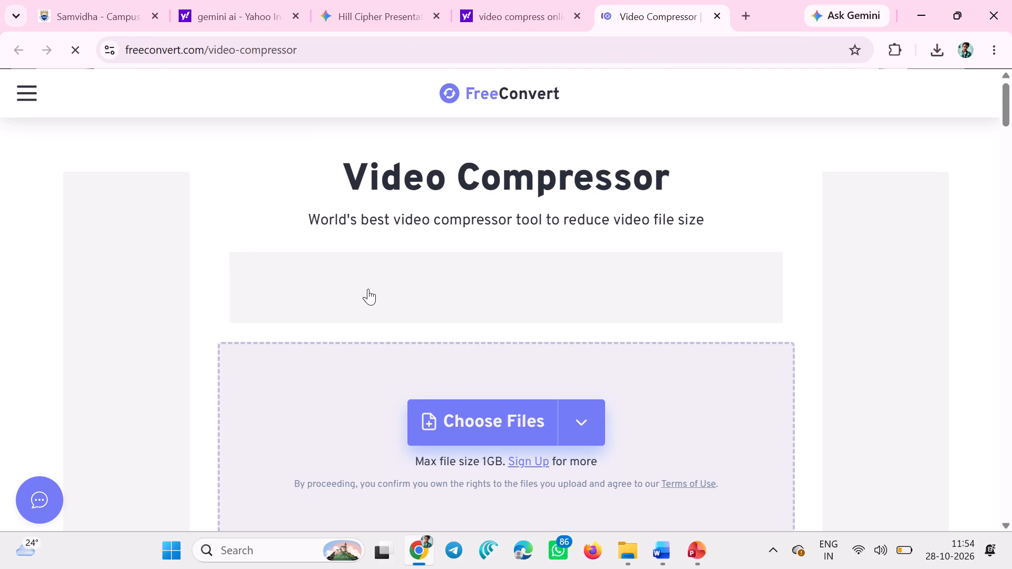
# Add the EHCD video from the techteck folder on New Volume (D:) to the video compressor.
pyautogui.scroll(-2, 368, 289)
pyautogui.click(458, 259)
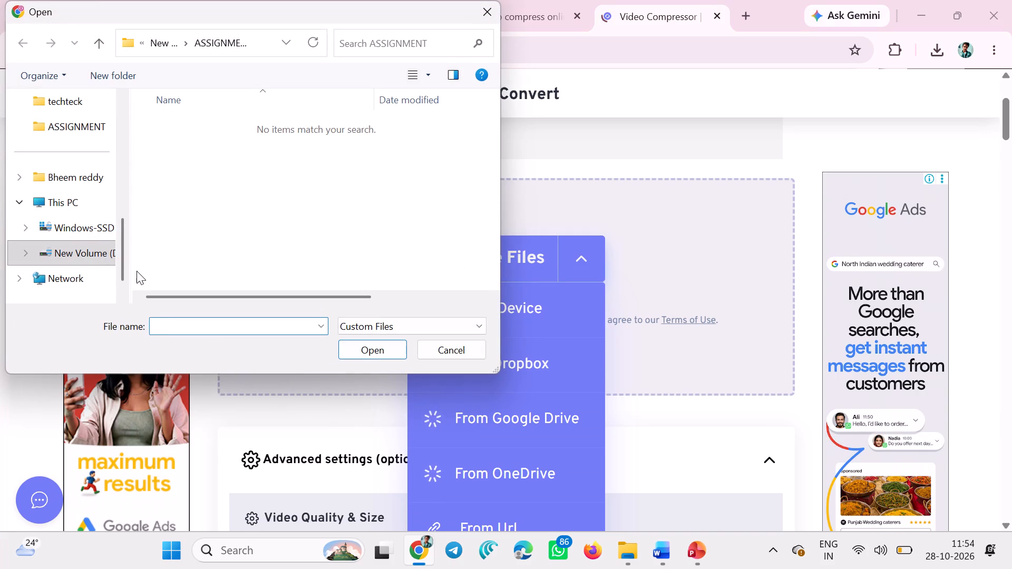
pyautogui.click(92, 251)
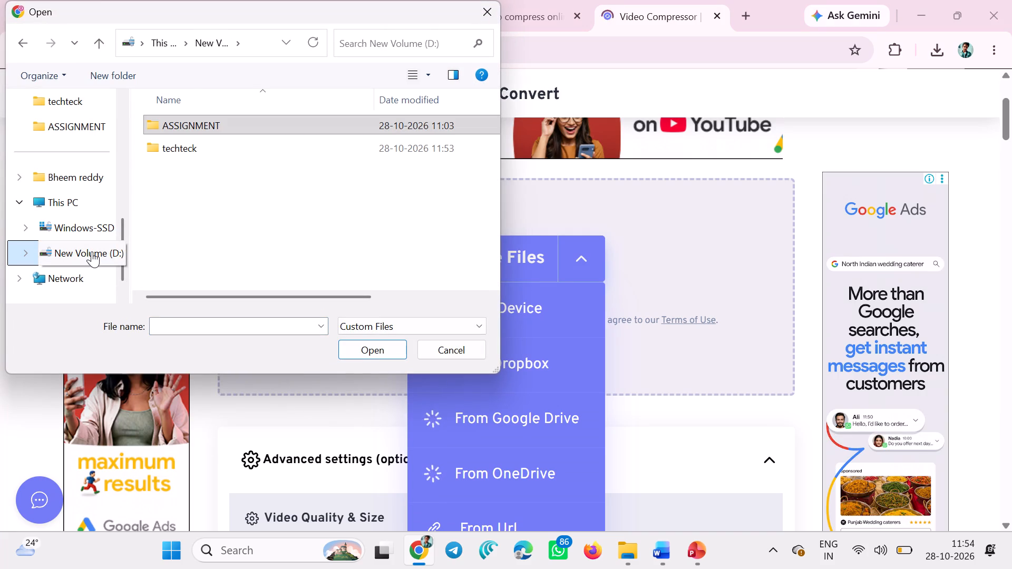
pyautogui.doubleClick(240, 148)
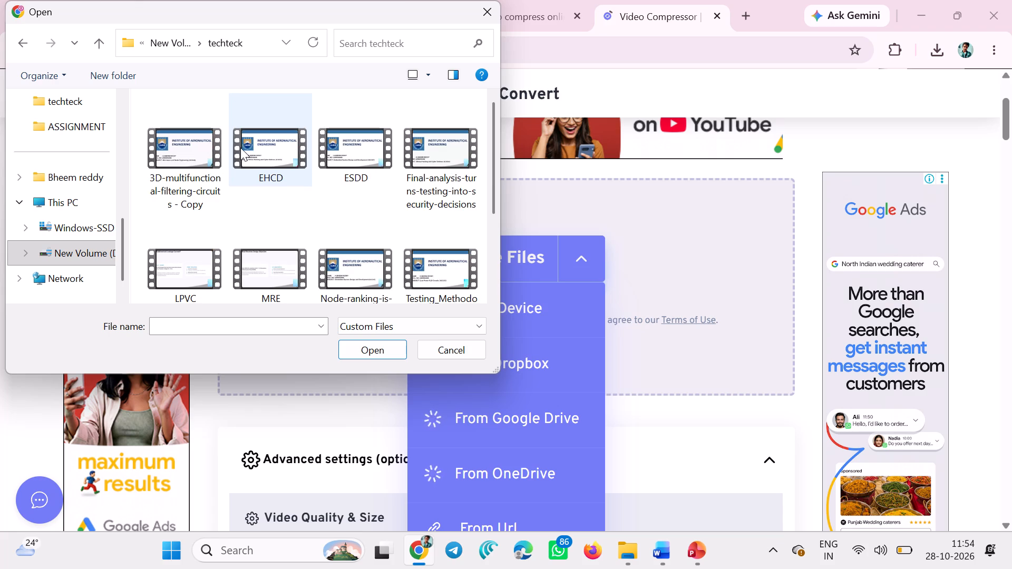
pyautogui.scroll(-1, 359, 161)
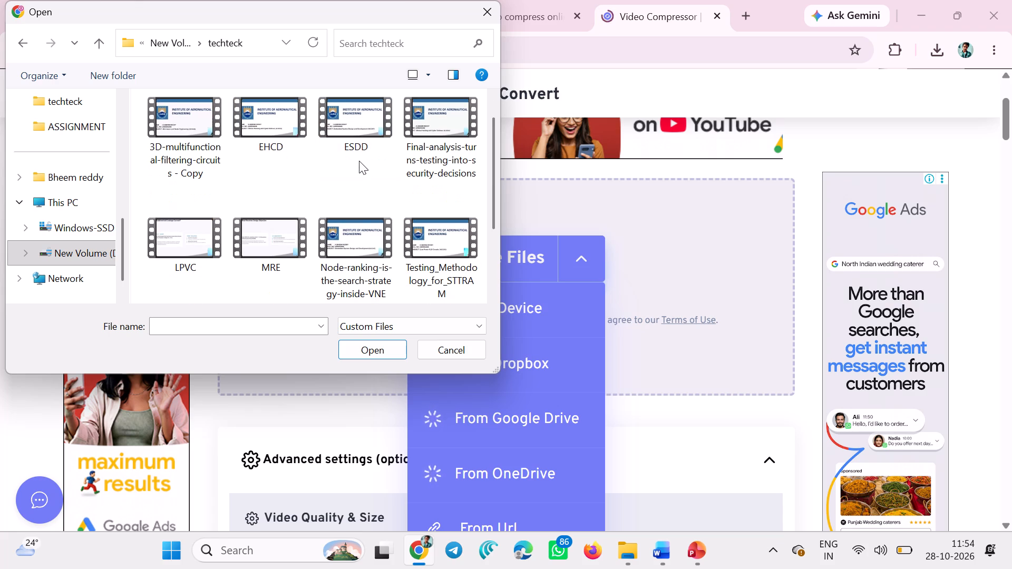
pyautogui.scroll(-1, 253, 188)
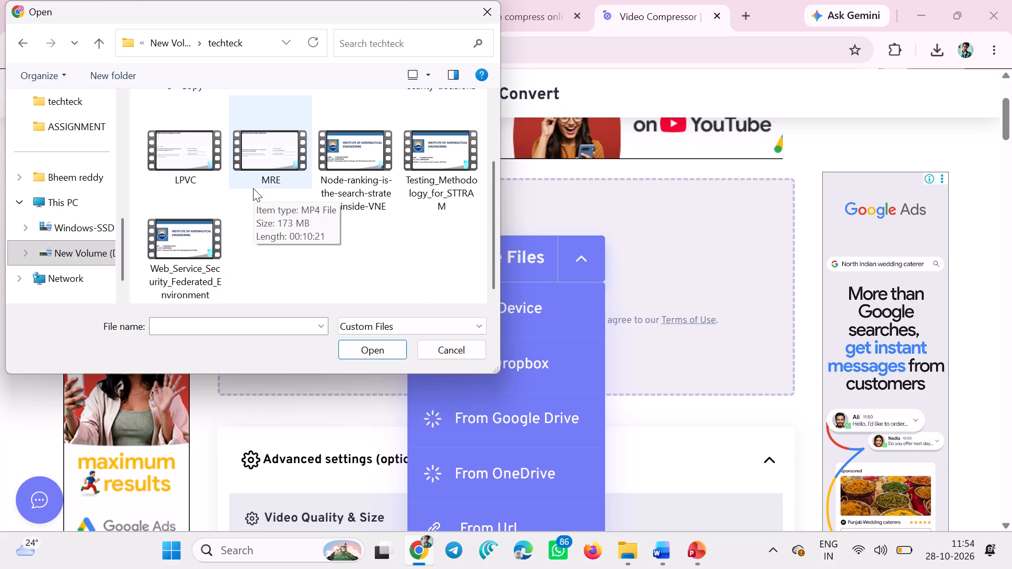
pyautogui.scroll(-1, 253, 188)
pyautogui.scroll(1, 253, 188)
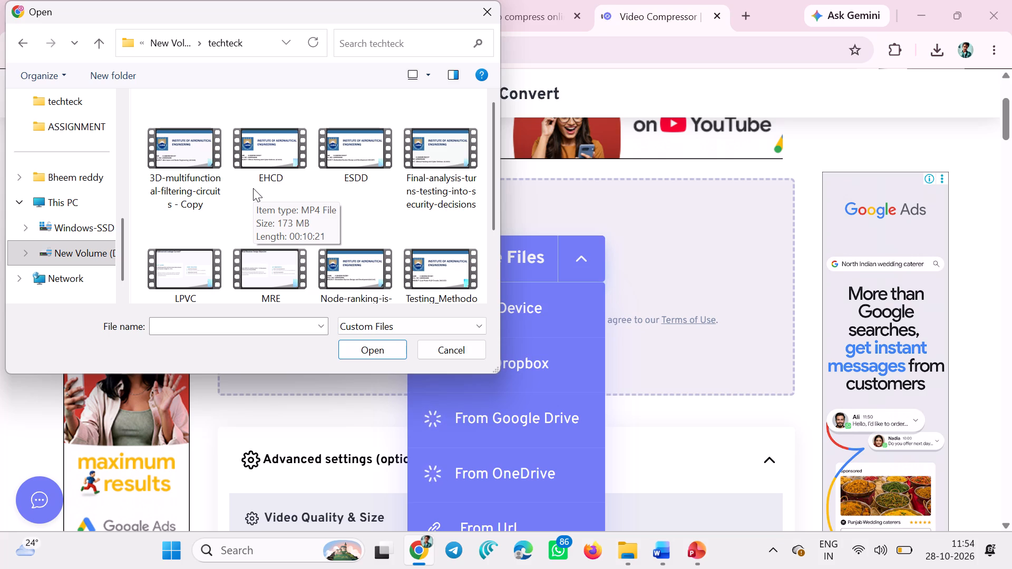
pyautogui.click(276, 150)
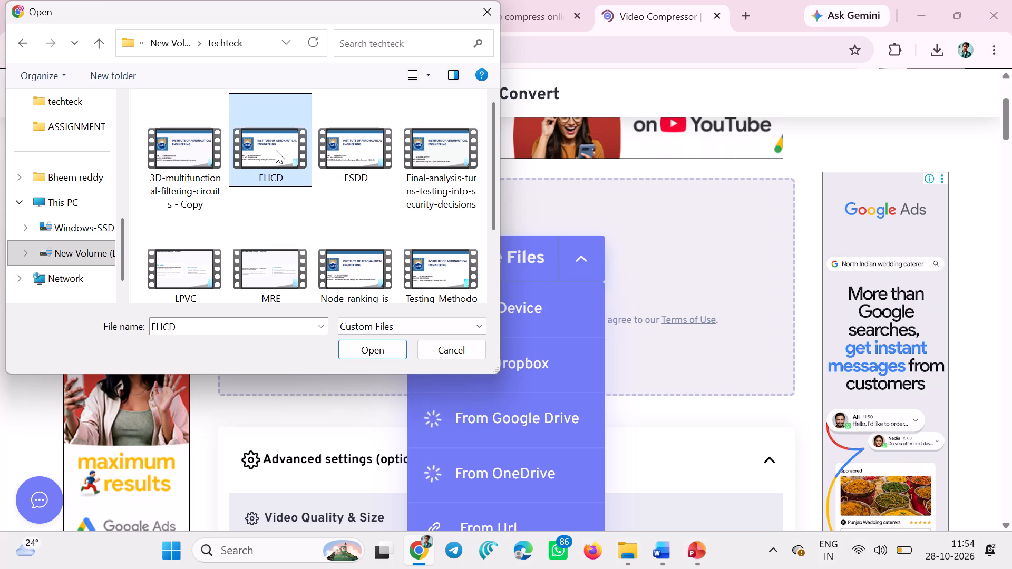
pyautogui.click(356, 350)
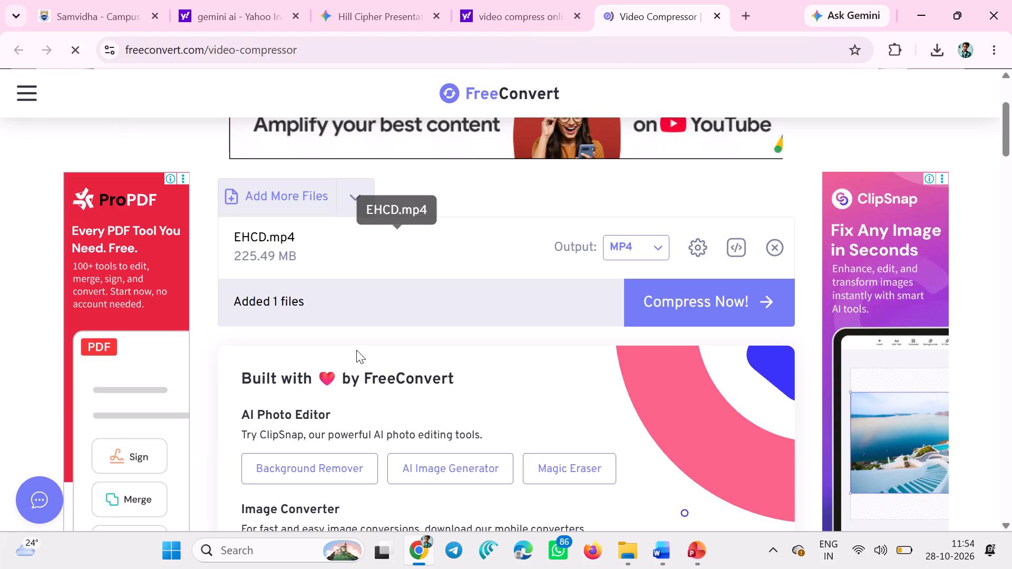
# Start compressing EHCD.mp4 with MP4 as the output format.
pyautogui.scroll(2, 356, 350)
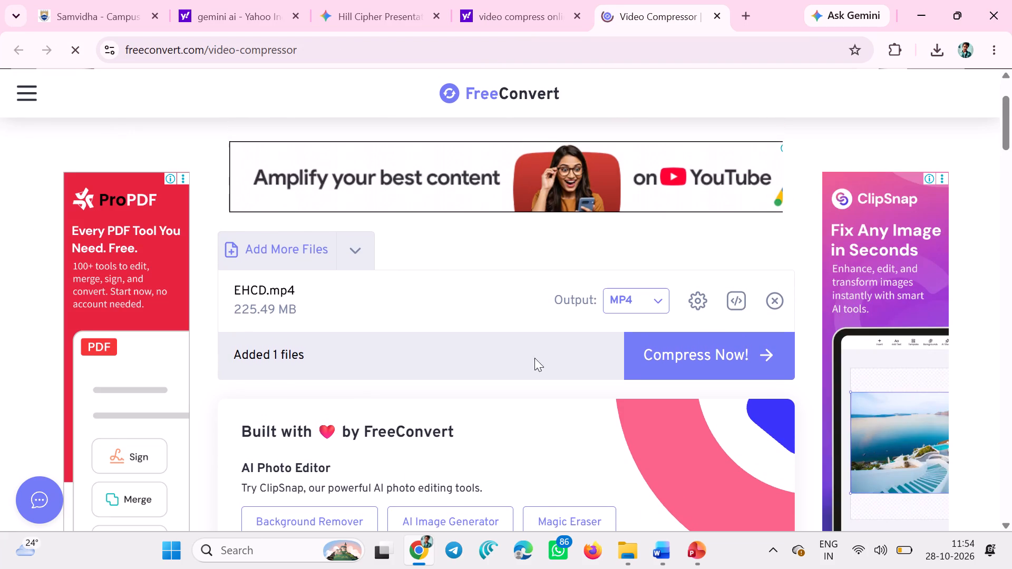
pyautogui.click(704, 357)
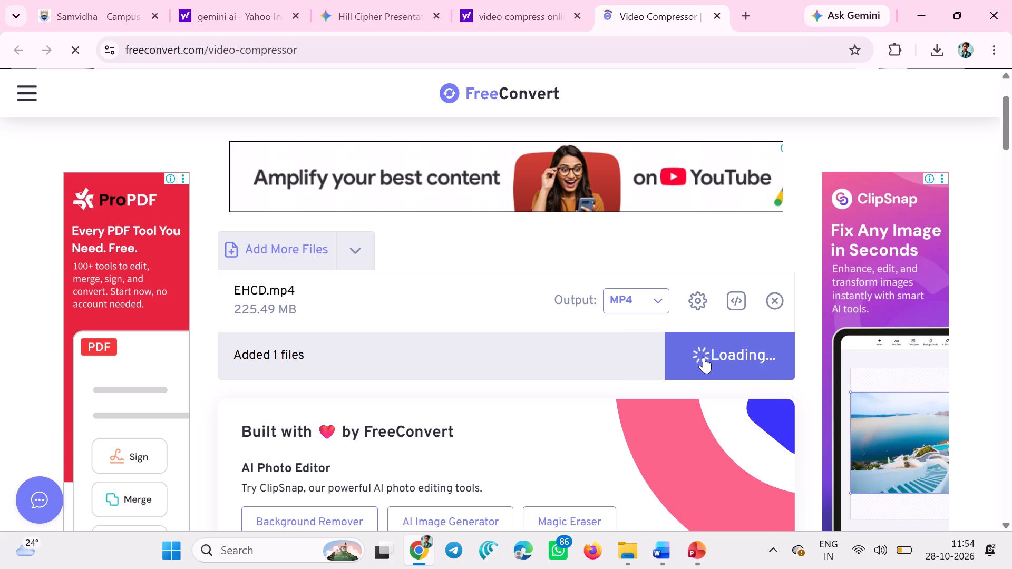
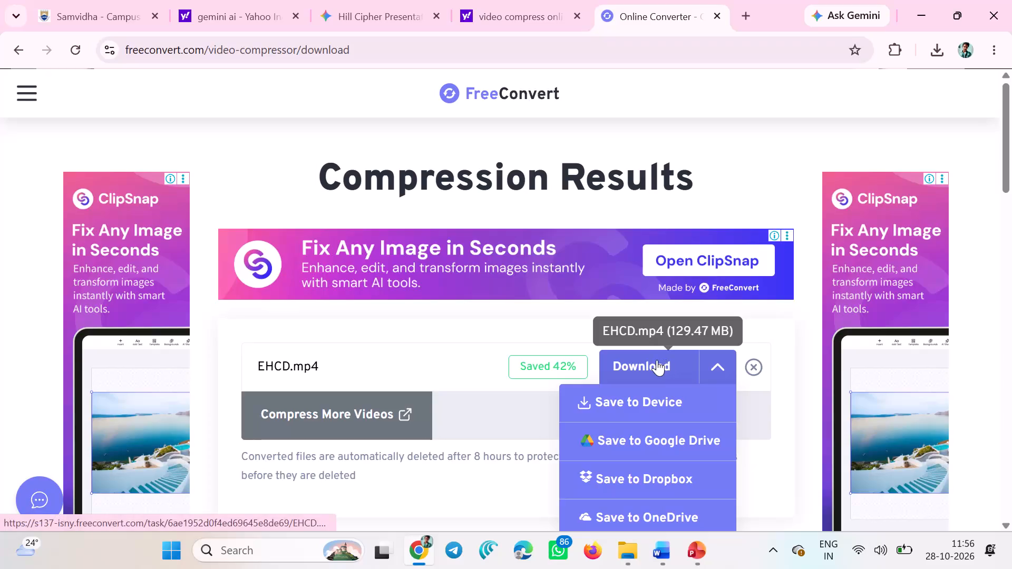
# Download the compressed EHCD.mp4 from the compression results.
pyautogui.click(657, 360)
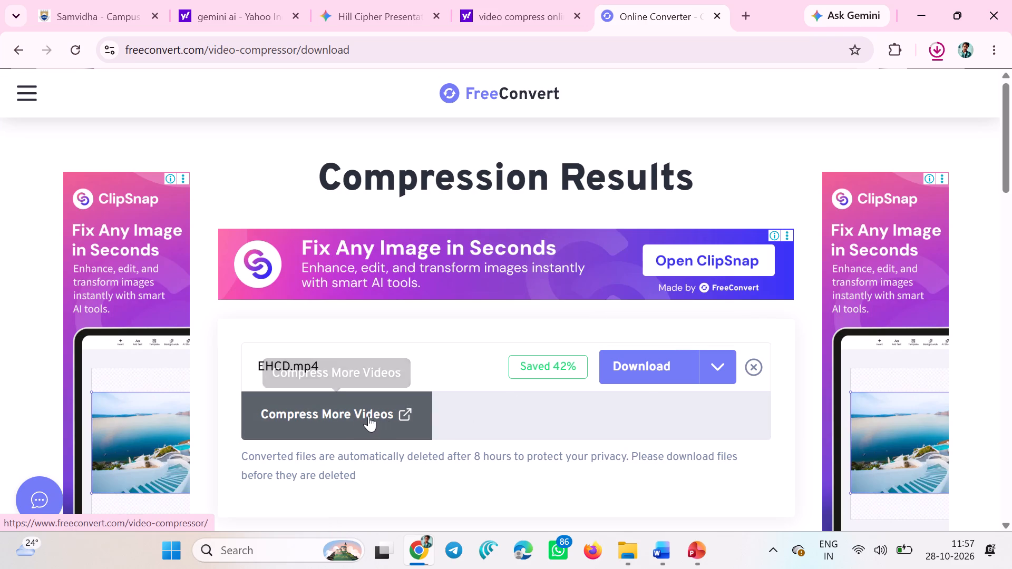
# Open the compressor again for more videos and add the ESDD video from the techteck folder.
pyautogui.click(355, 415)
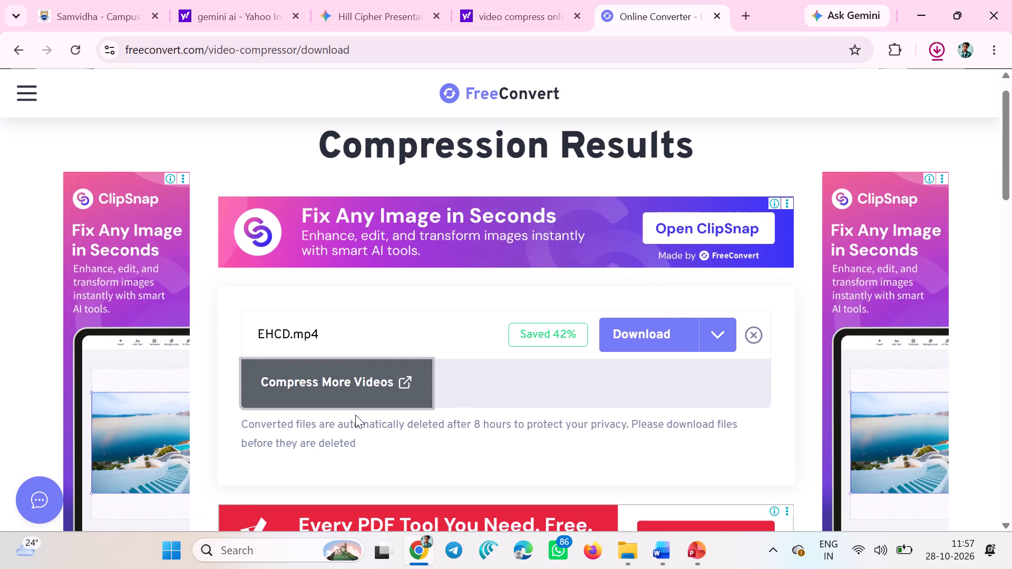
pyautogui.click(347, 397)
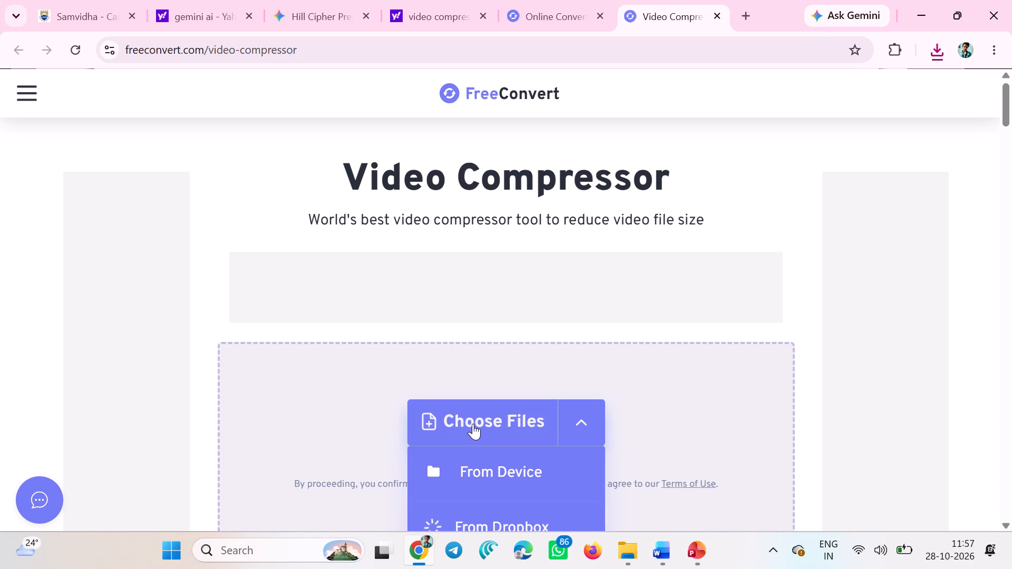
pyautogui.click(473, 424)
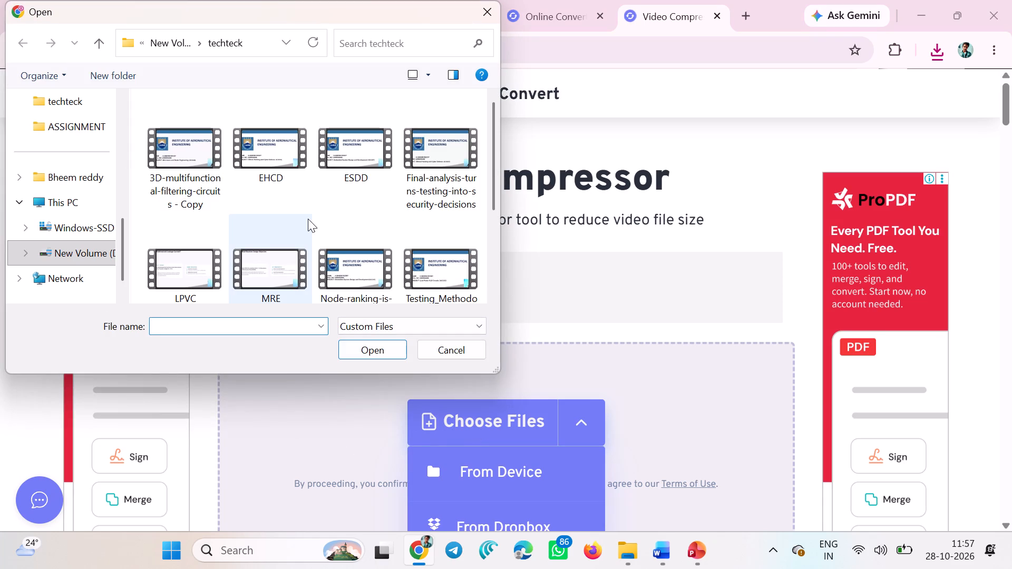
pyautogui.click(370, 165)
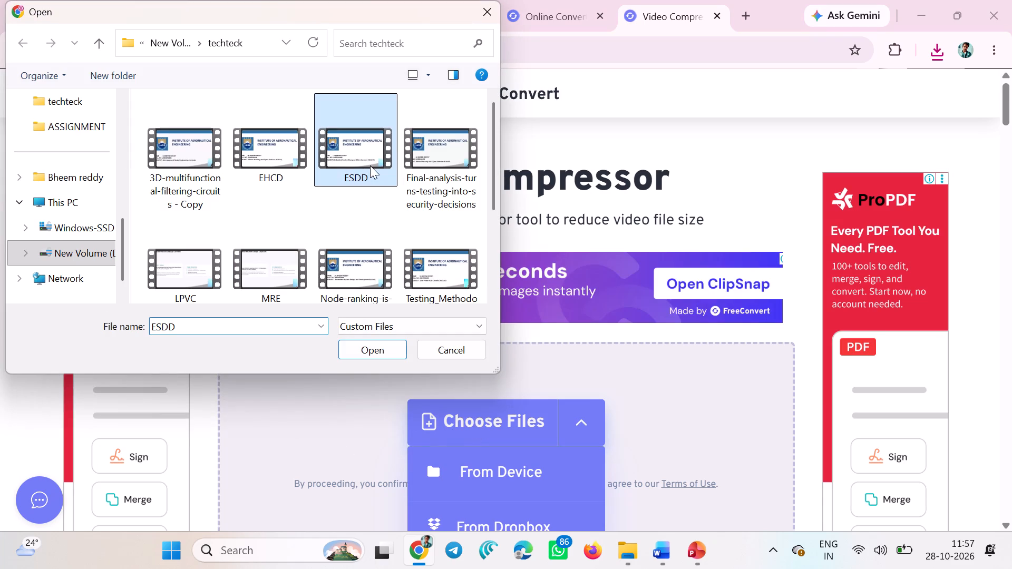
pyautogui.click(367, 352)
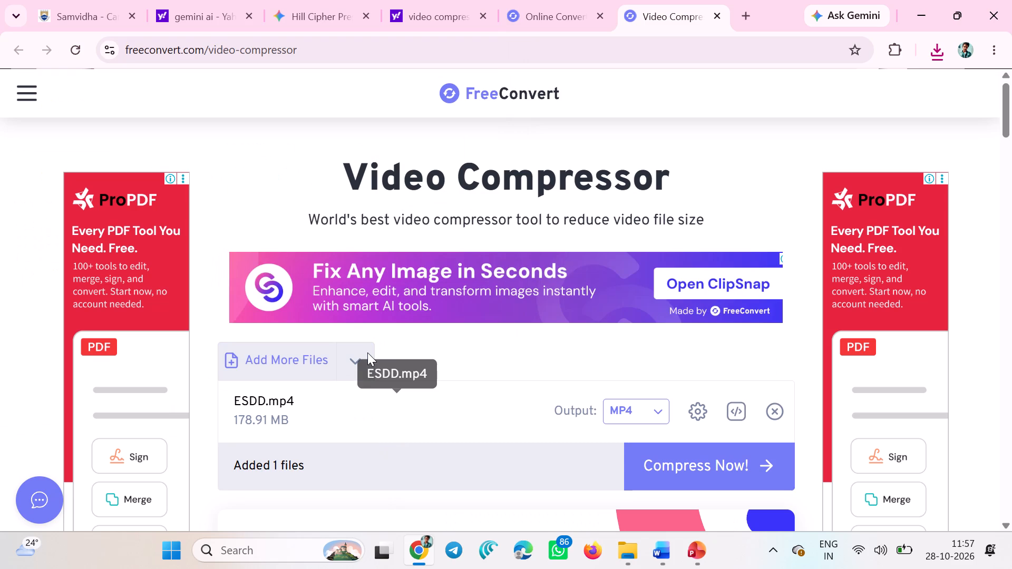
# Start compressing ESDD.mp4 with MP4 as the output format.
pyautogui.click(679, 465)
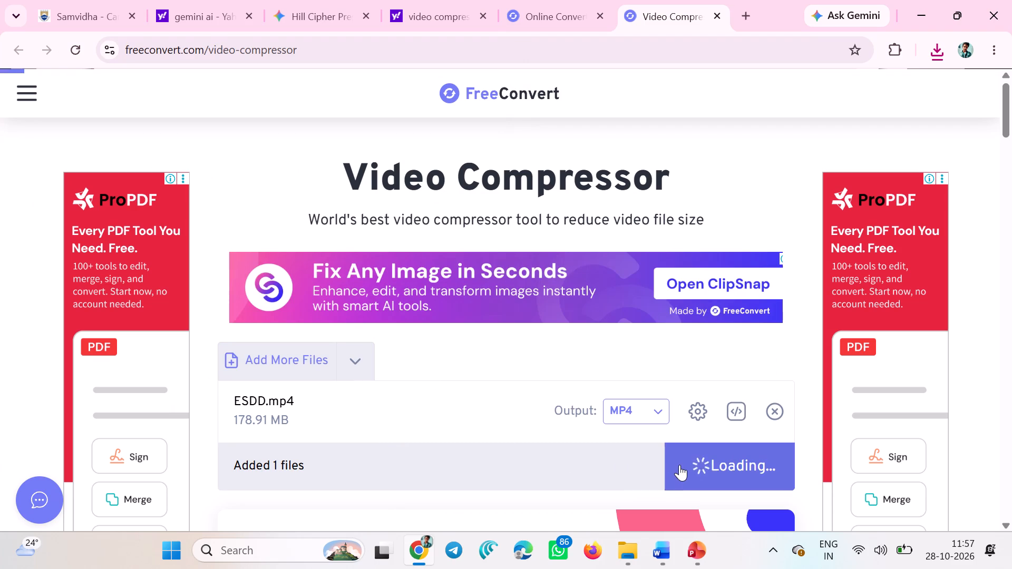
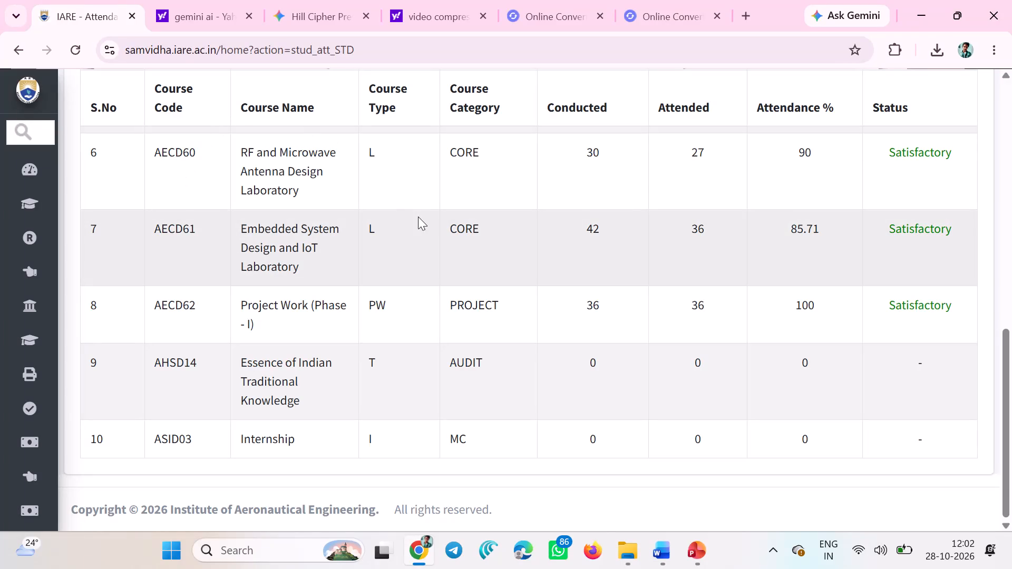
# Download the compressed ESDD.mp4 from its compression results page.
pyautogui.click(531, 14)
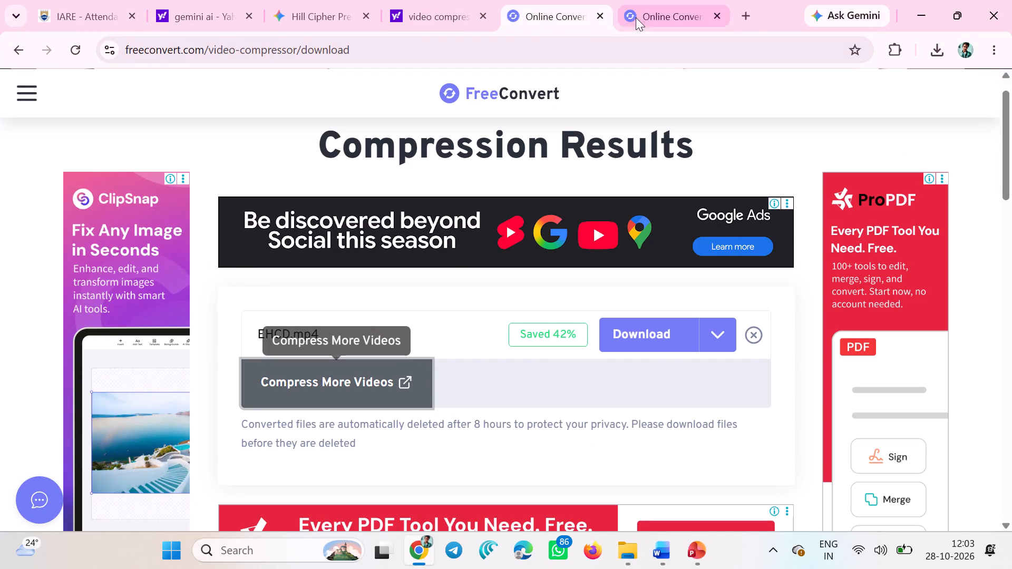
pyautogui.click(646, 17)
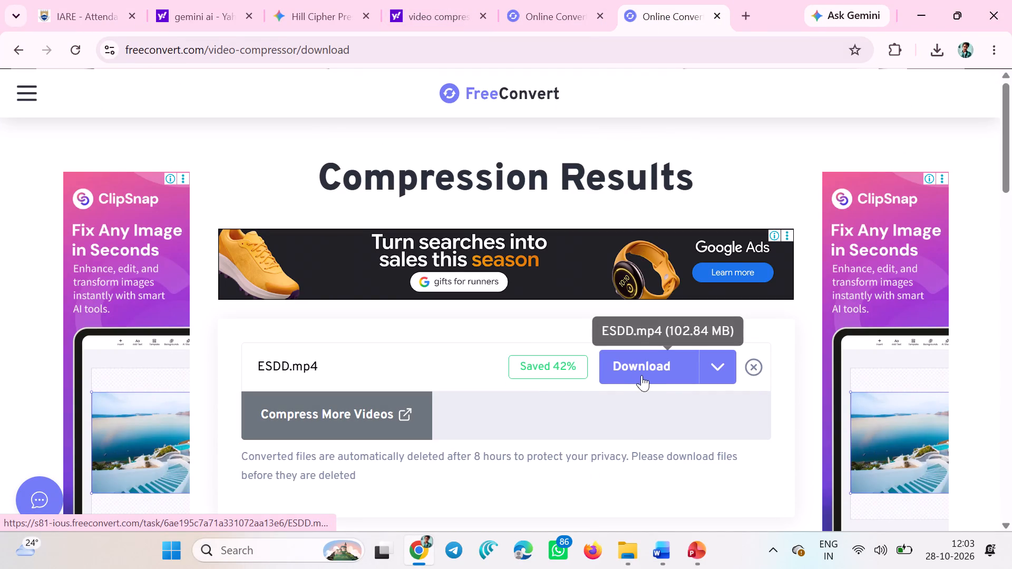
pyautogui.click(646, 373)
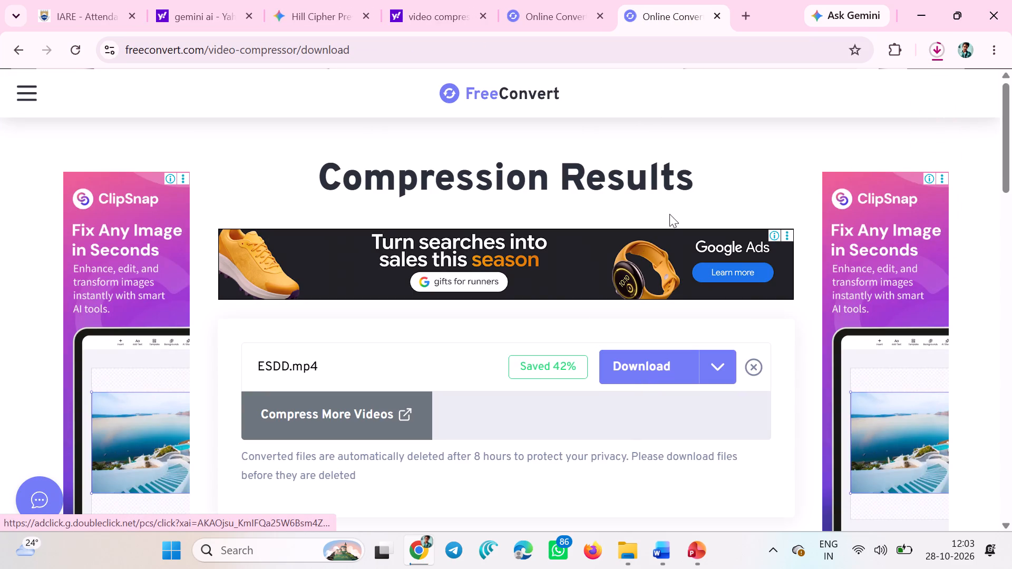
# Open the compressor again for more videos and close the two finished EHCD and ESDD results pages.
pyautogui.click(355, 409)
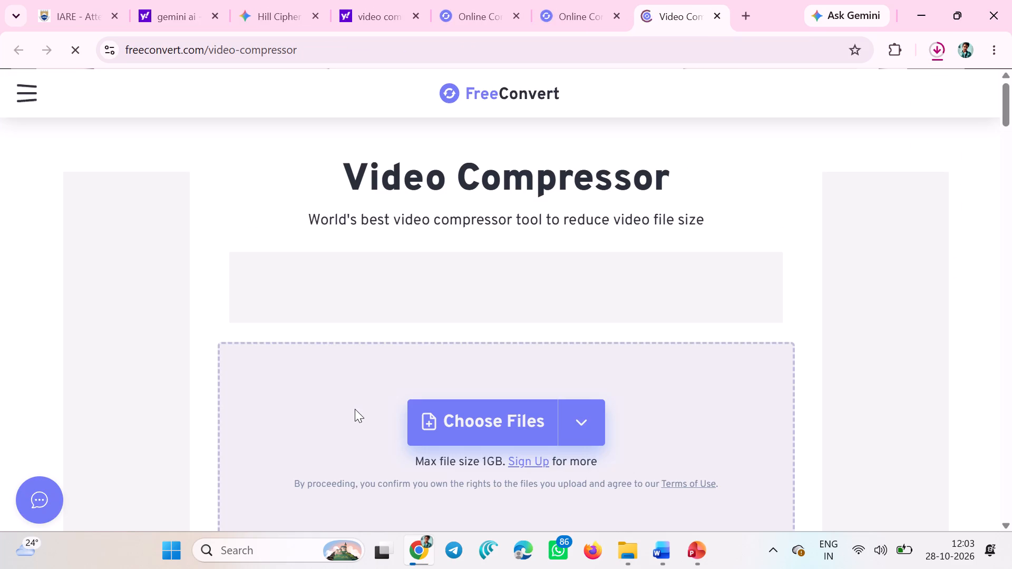
pyautogui.click(514, 16)
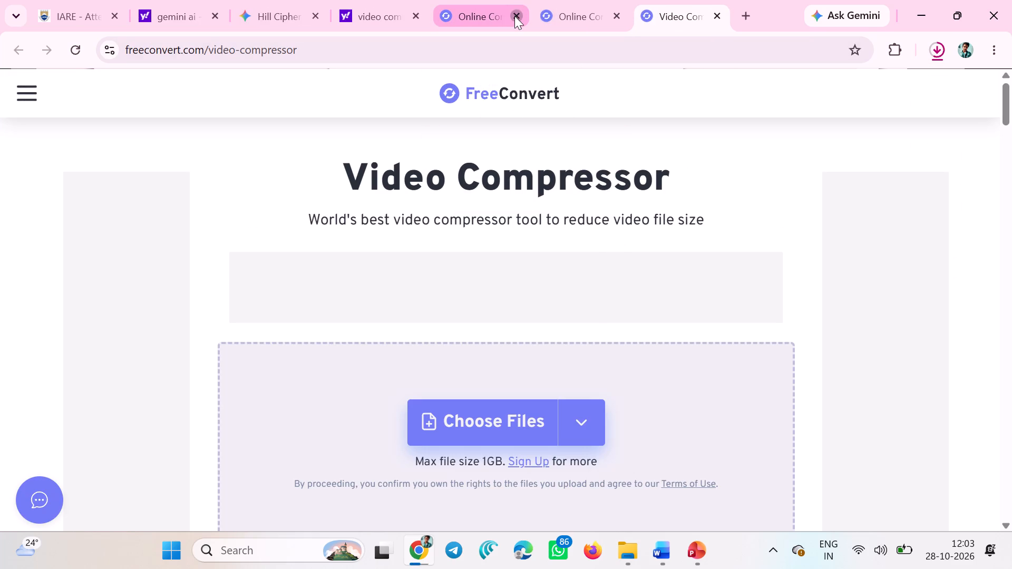
pyautogui.click(518, 17)
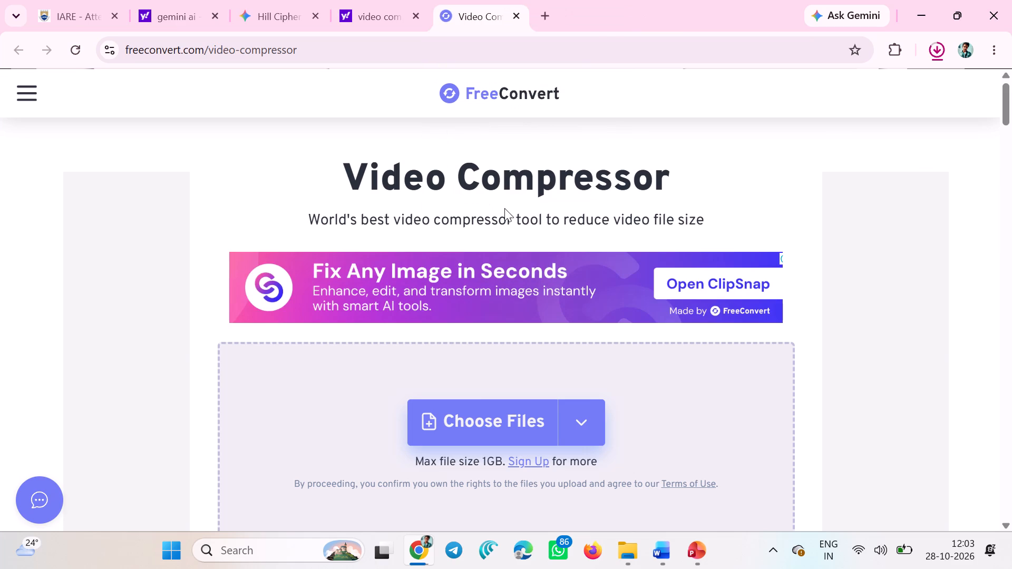
# Add the LPVC video from the techteck folder and start compressing it with MP4 as the output format.
pyautogui.click(490, 414)
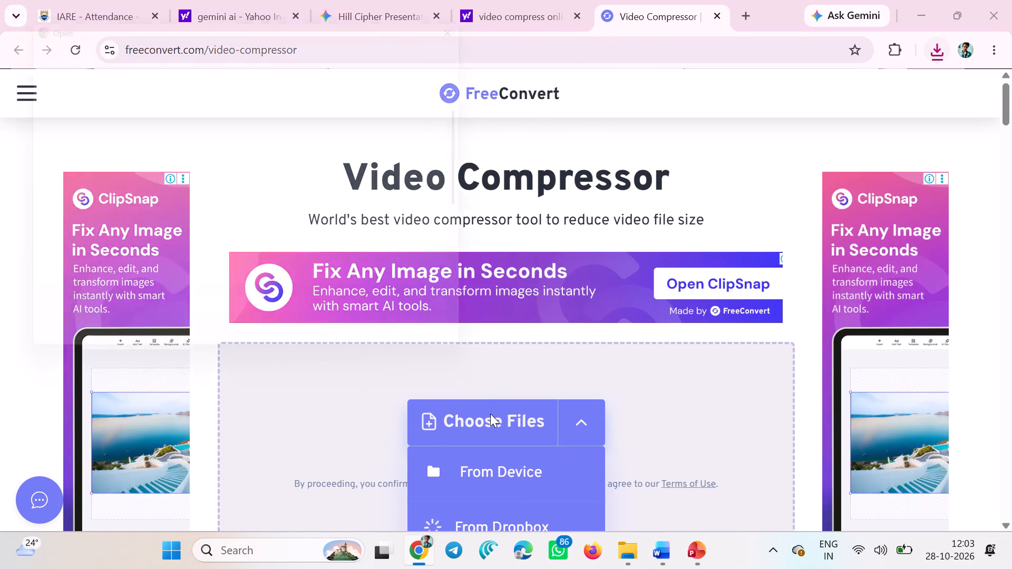
pyautogui.scroll(-1, 261, 167)
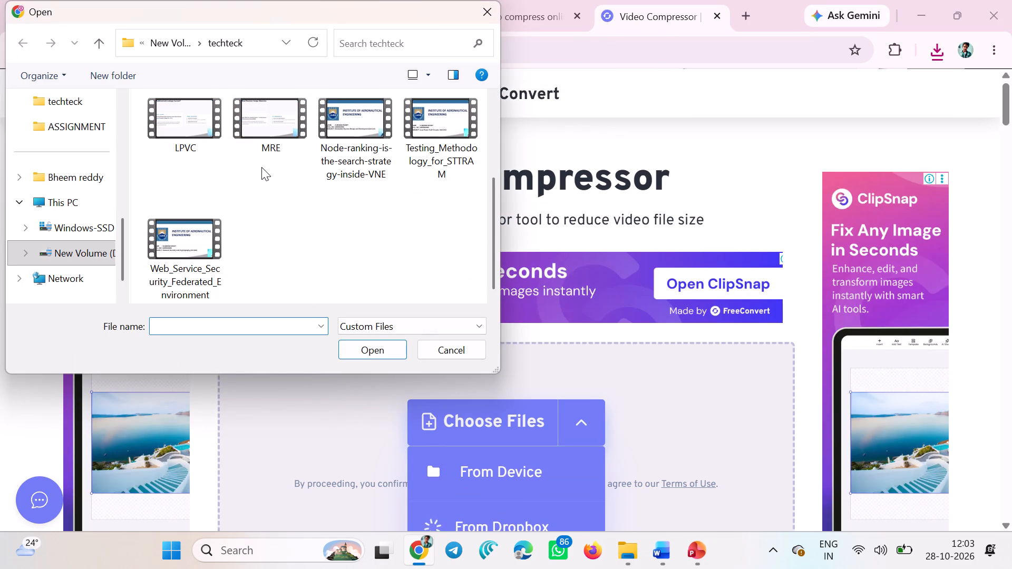
pyautogui.scroll(-1, 261, 167)
pyautogui.click(190, 129)
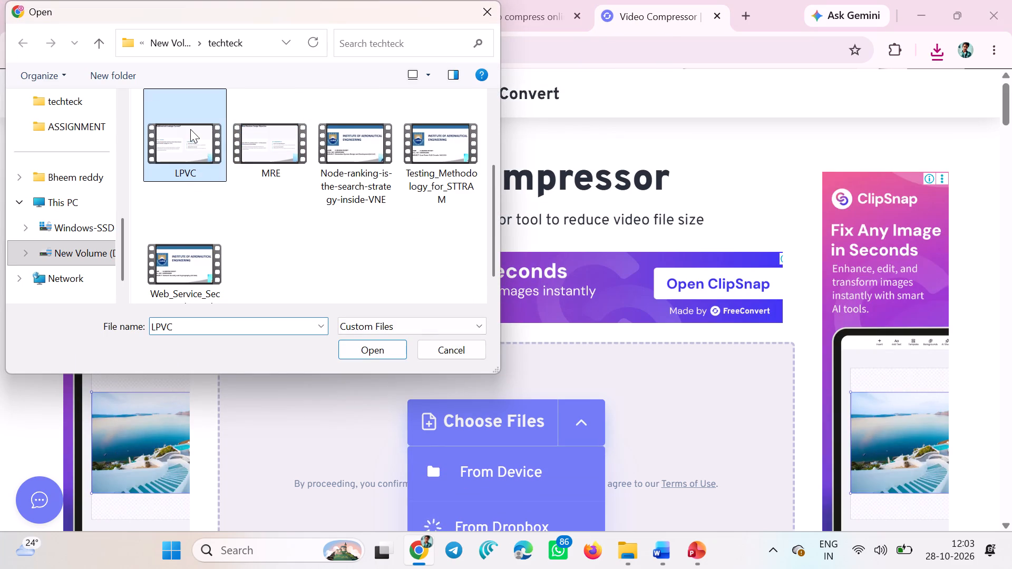
pyautogui.click(371, 349)
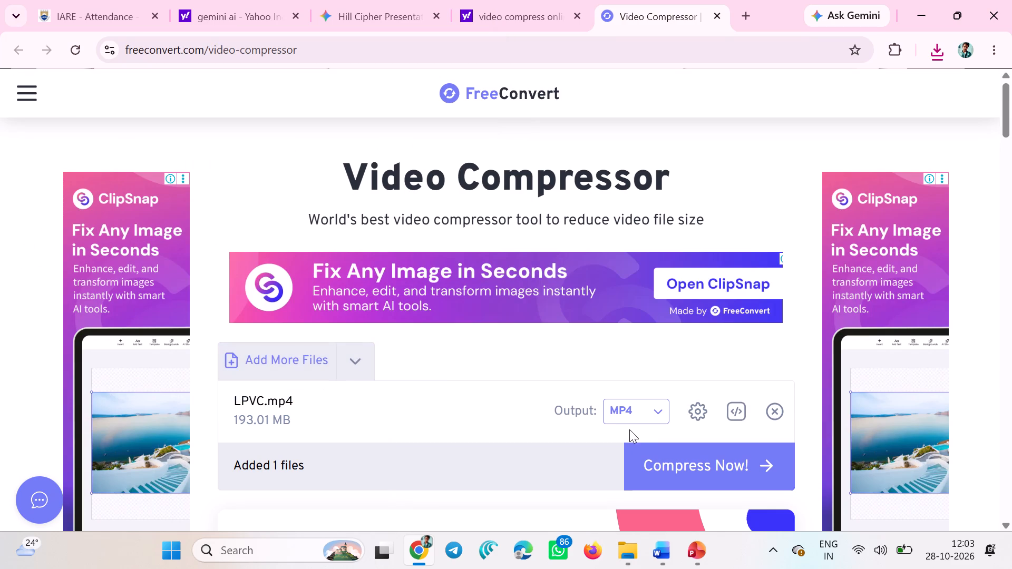
pyautogui.click(684, 464)
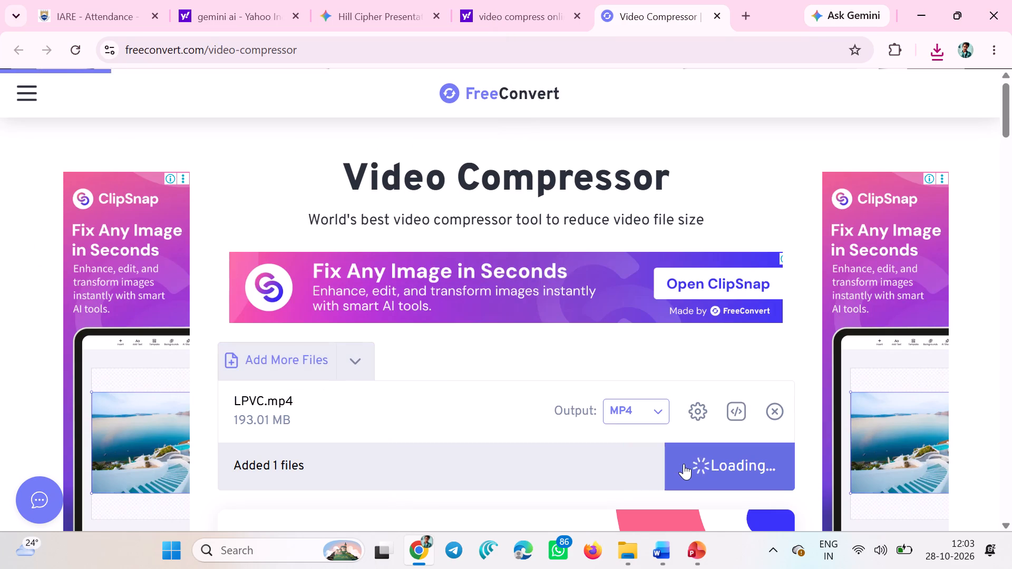
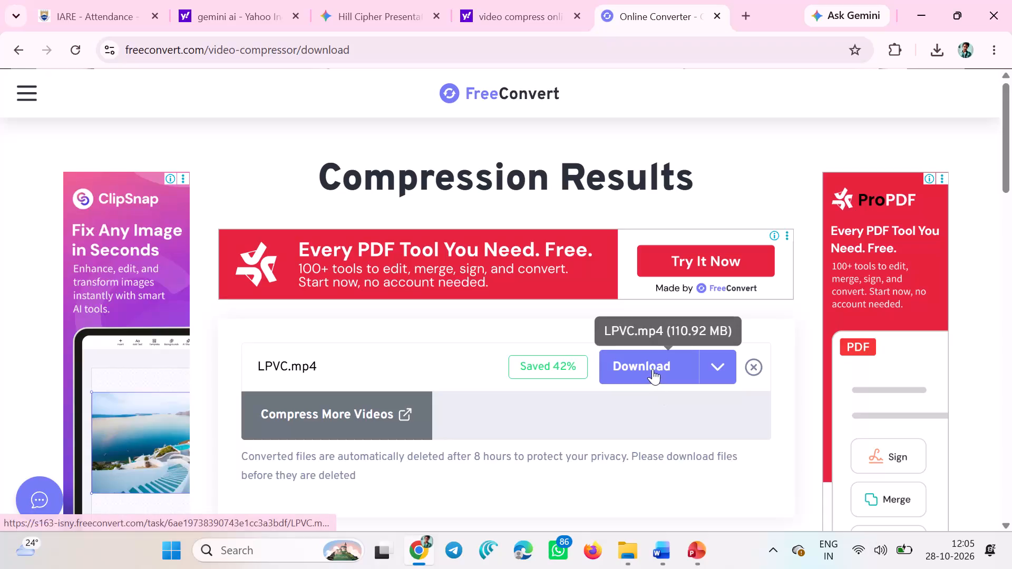
# Download the compressed LPVC.mp4 from its compression results page.
pyautogui.click(653, 369)
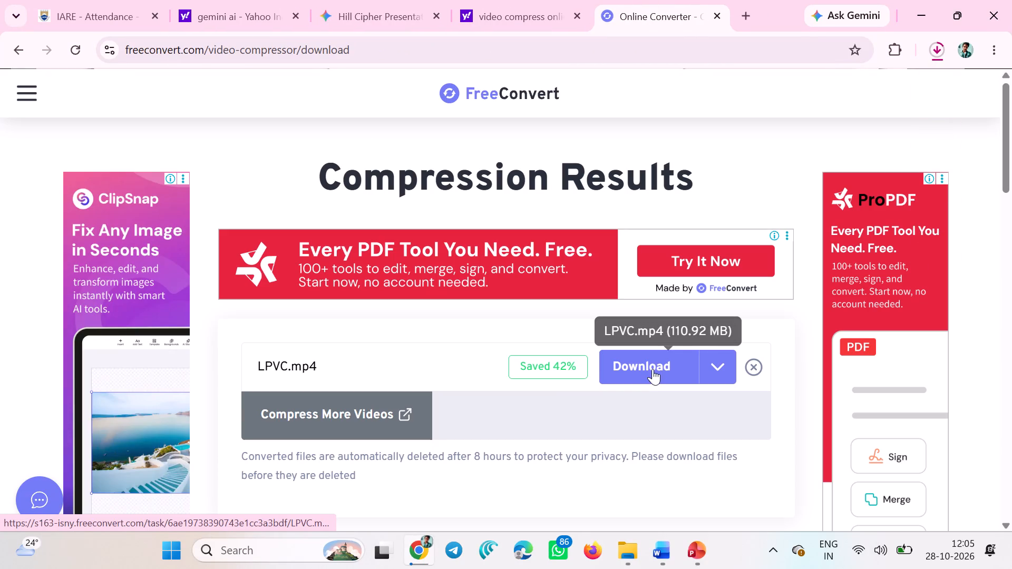
# Open the compressor for more videos, add the MRE video from the techteck folder and start compressing it with MP4 output.
pyautogui.click(349, 417)
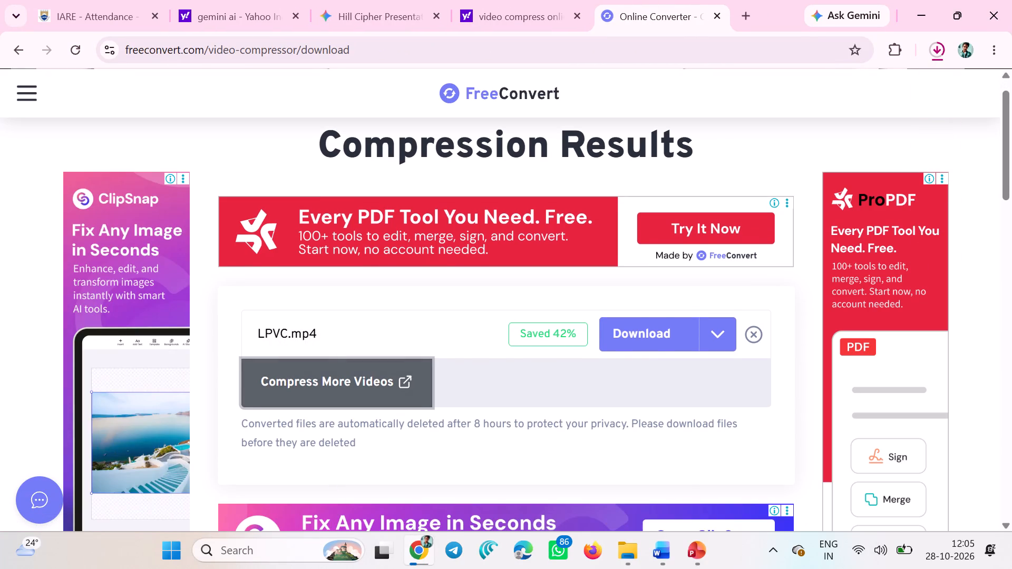
pyautogui.click(329, 379)
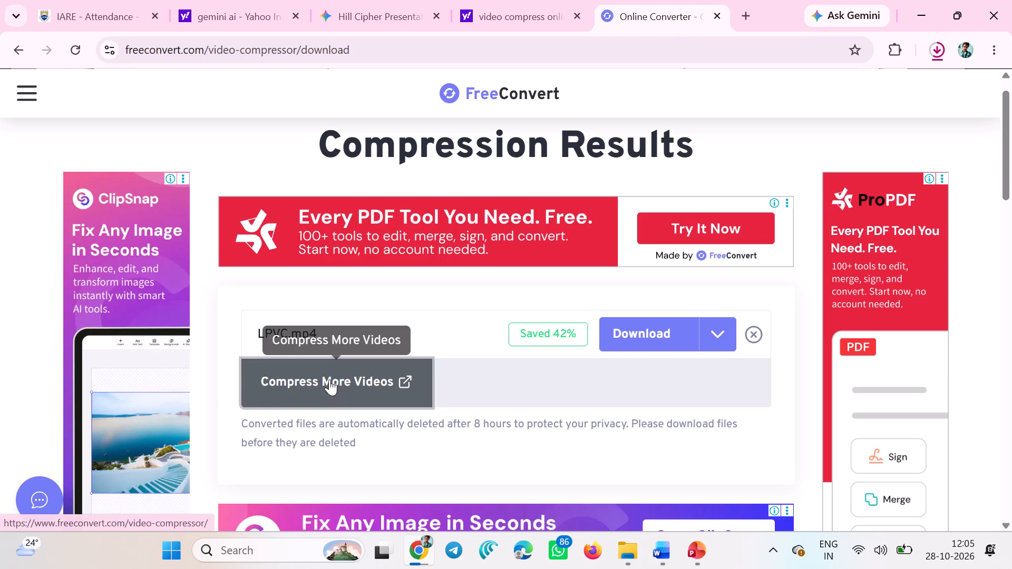
pyautogui.click(449, 427)
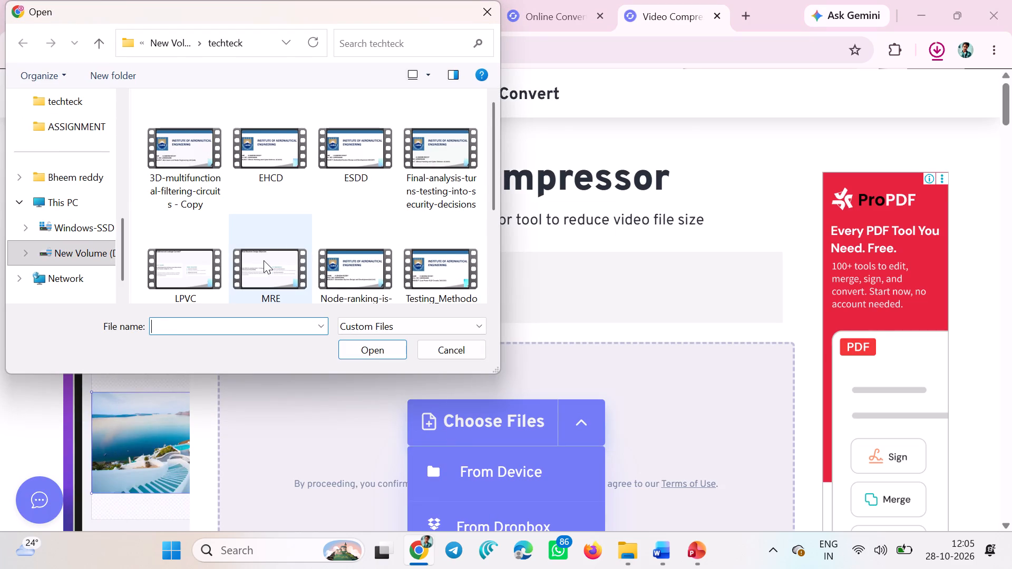
pyautogui.click(264, 260)
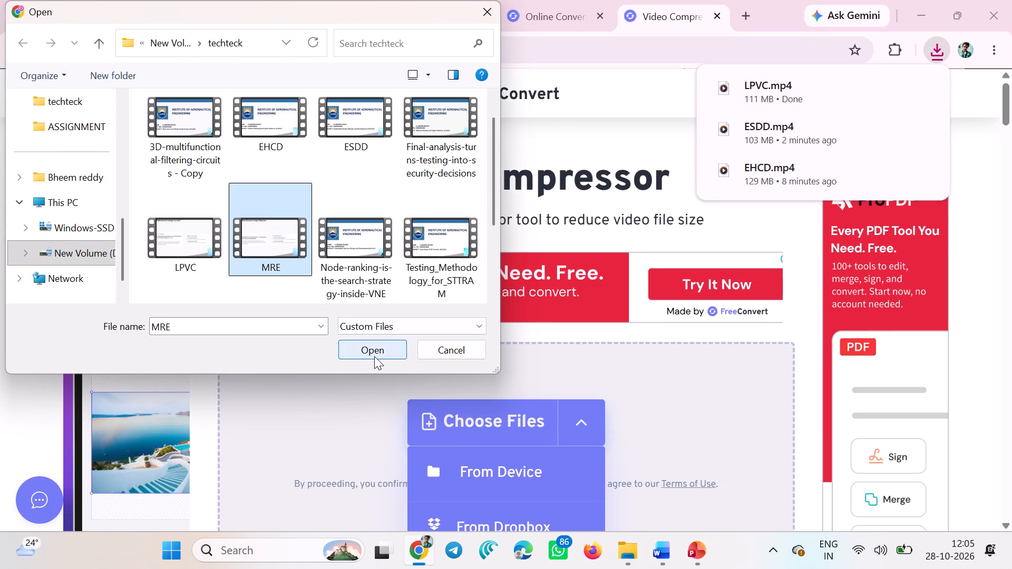
pyautogui.click(376, 353)
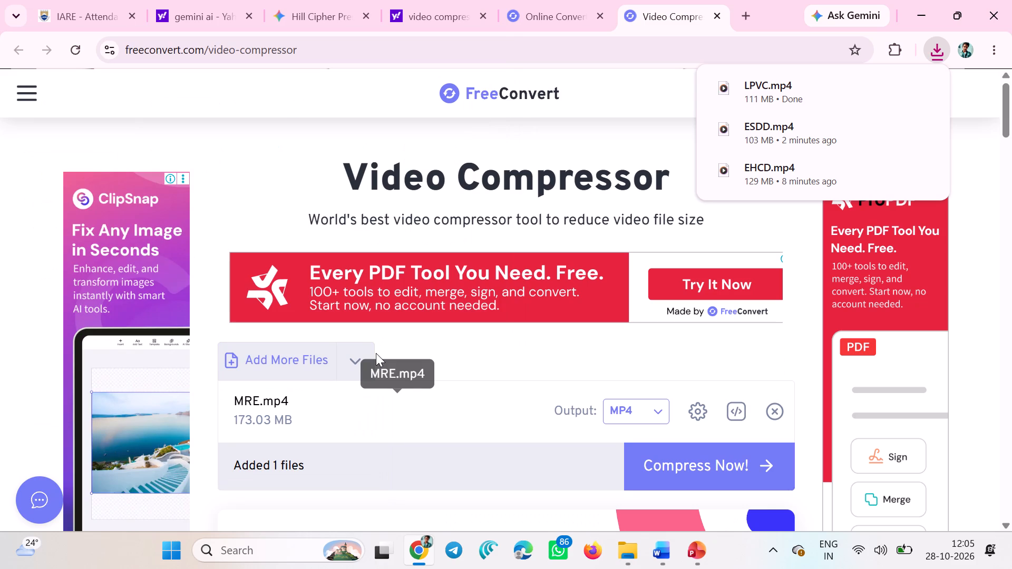
pyautogui.click(680, 456)
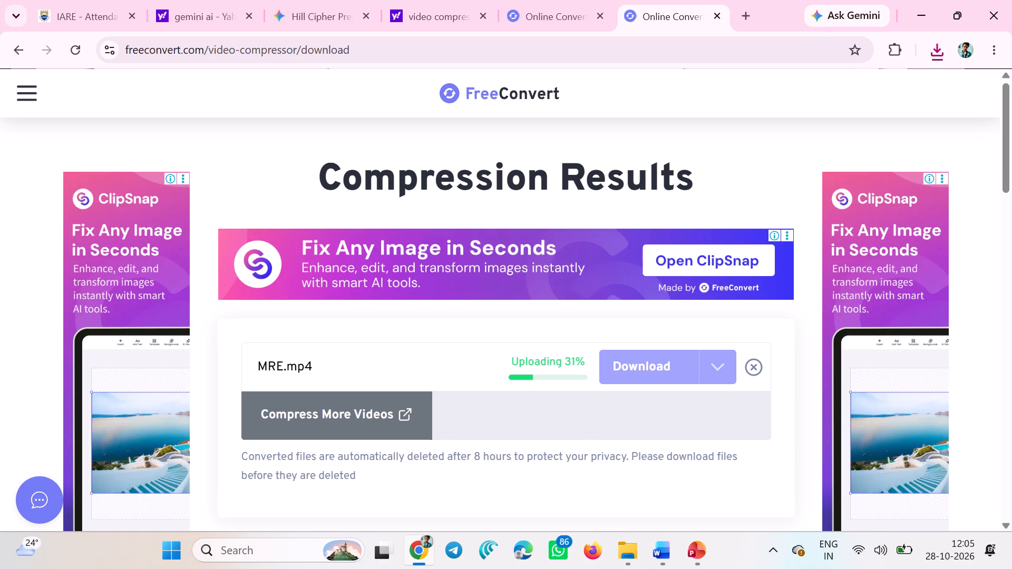
# Switch to WhatsApp while the MRE video uploads.
pyautogui.click(563, 552)
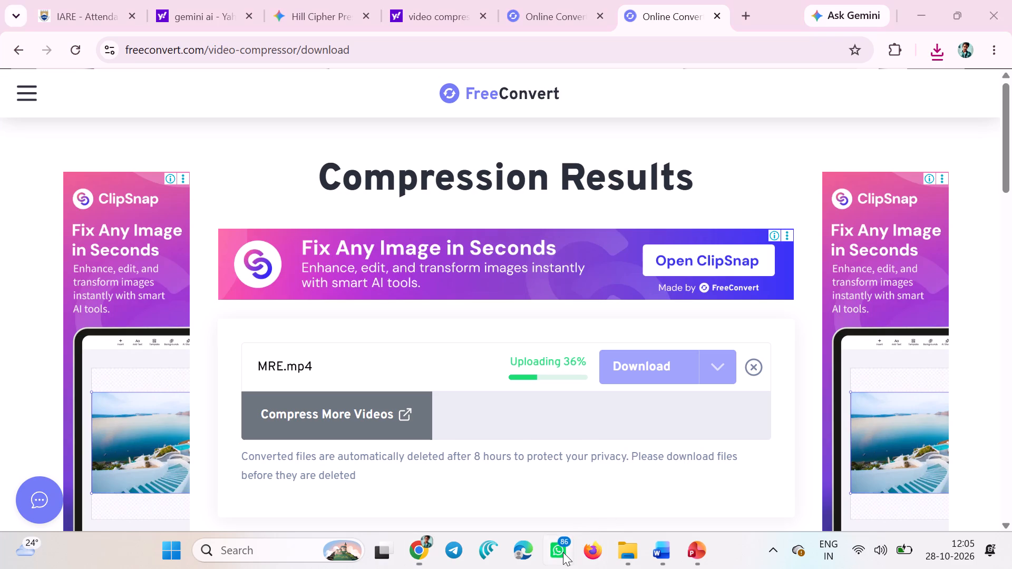
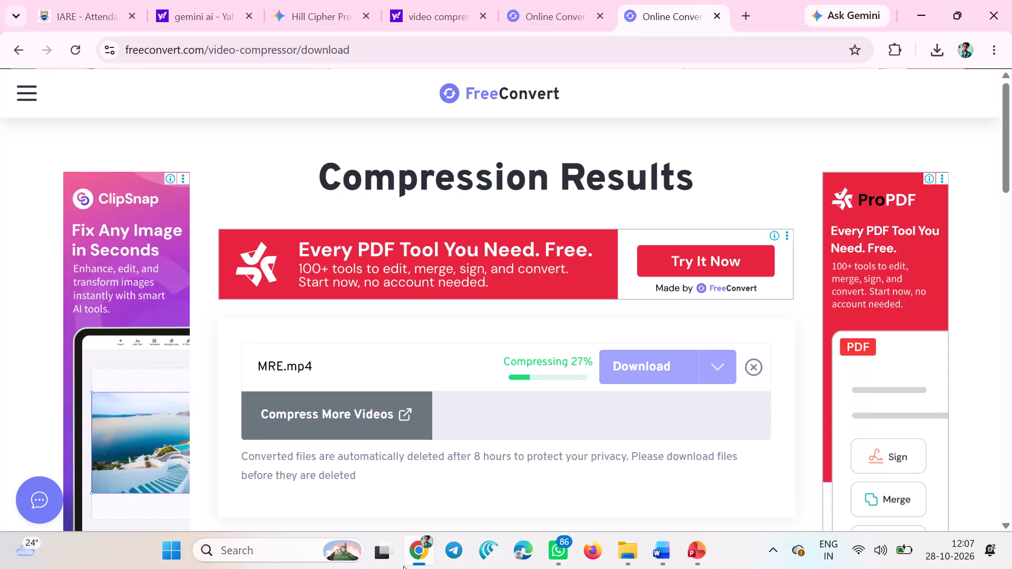
# Switch to File Explorer and open the techteck folder on New Volume (D:).
pyautogui.click(622, 545)
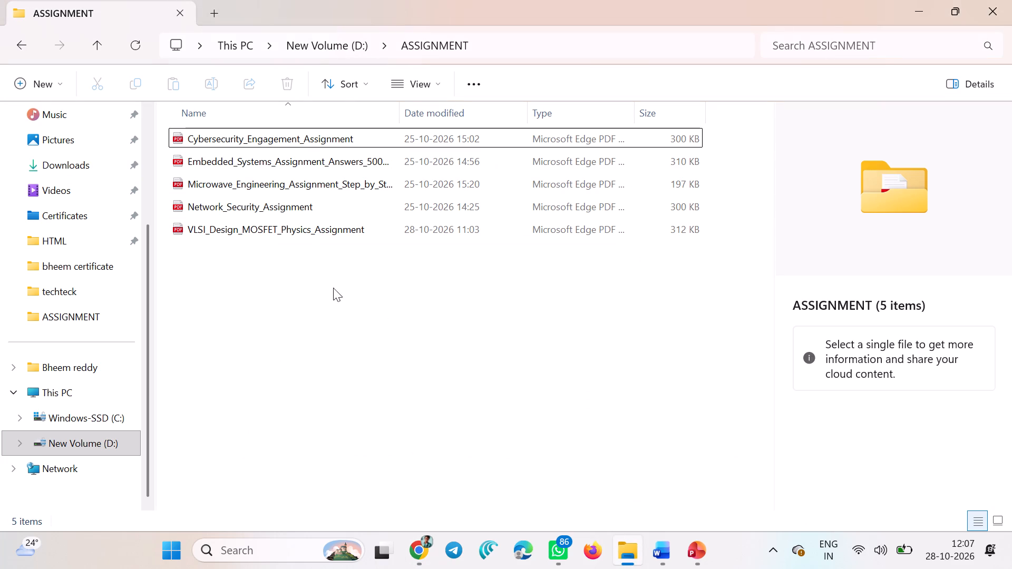
pyautogui.click(92, 444)
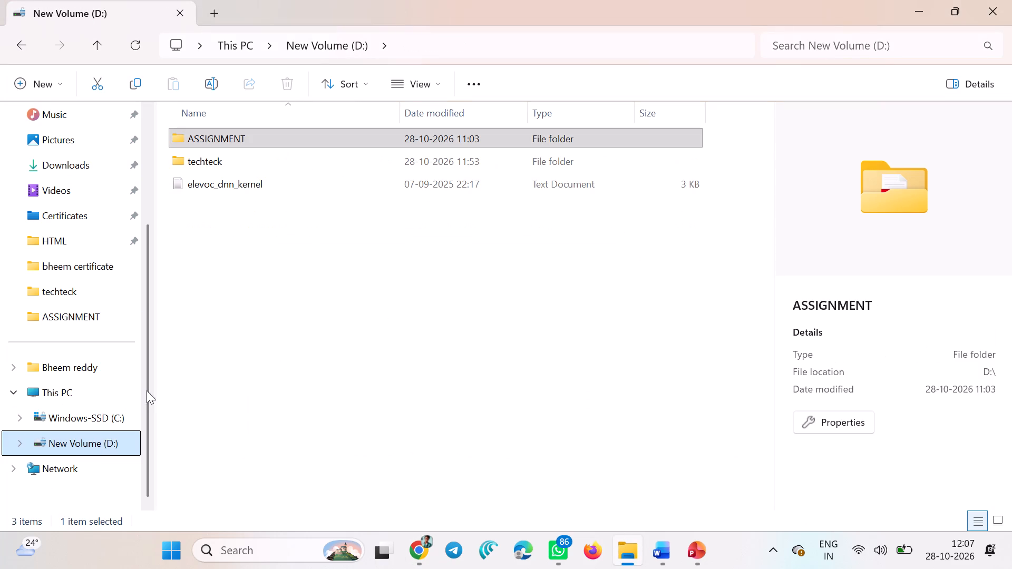
pyautogui.doubleClick(256, 165)
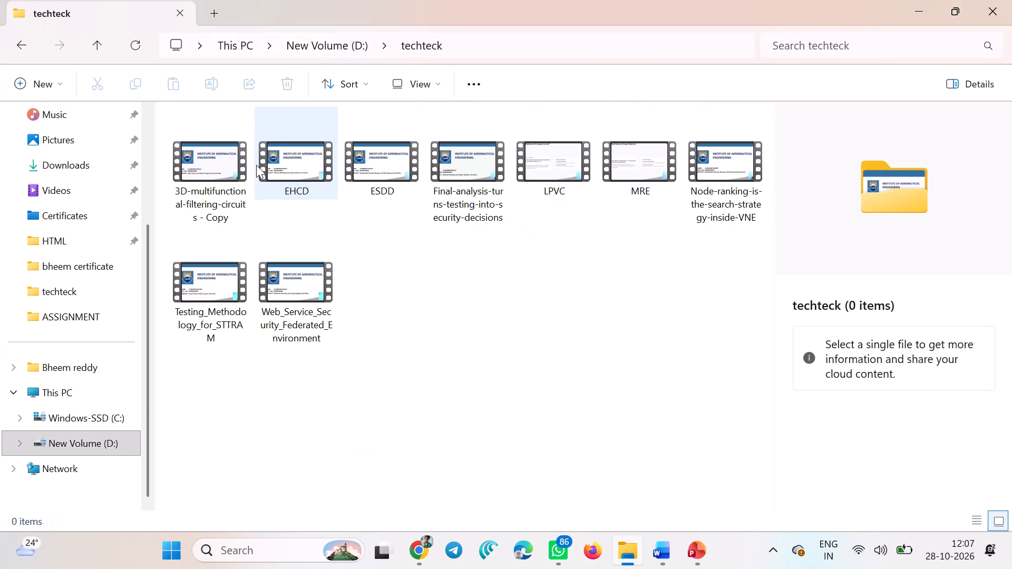
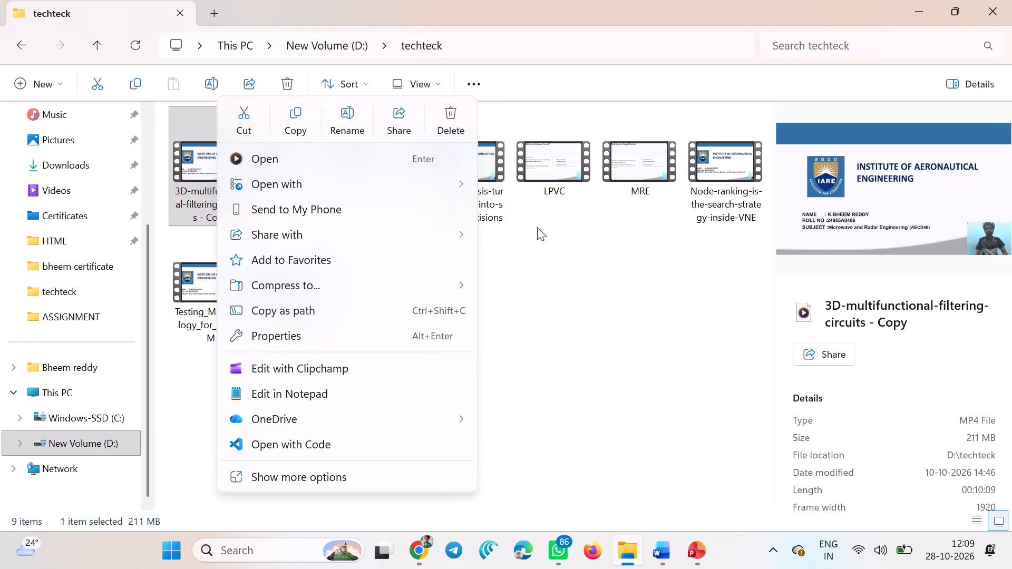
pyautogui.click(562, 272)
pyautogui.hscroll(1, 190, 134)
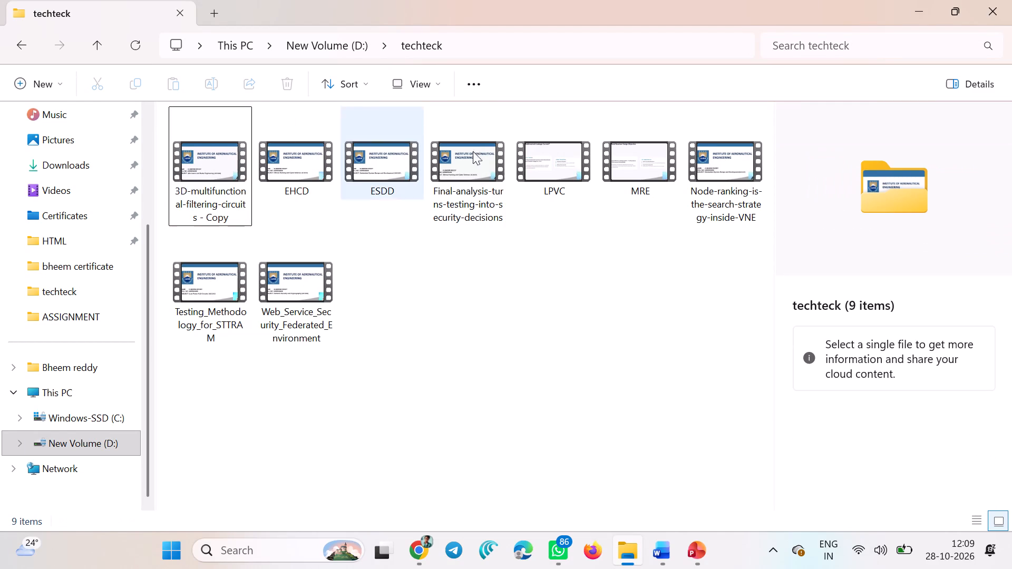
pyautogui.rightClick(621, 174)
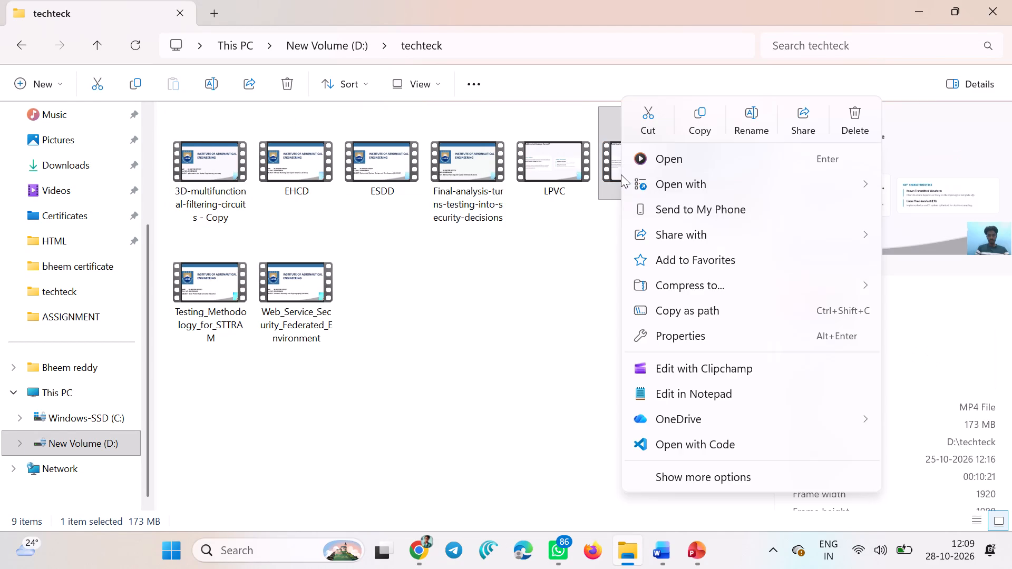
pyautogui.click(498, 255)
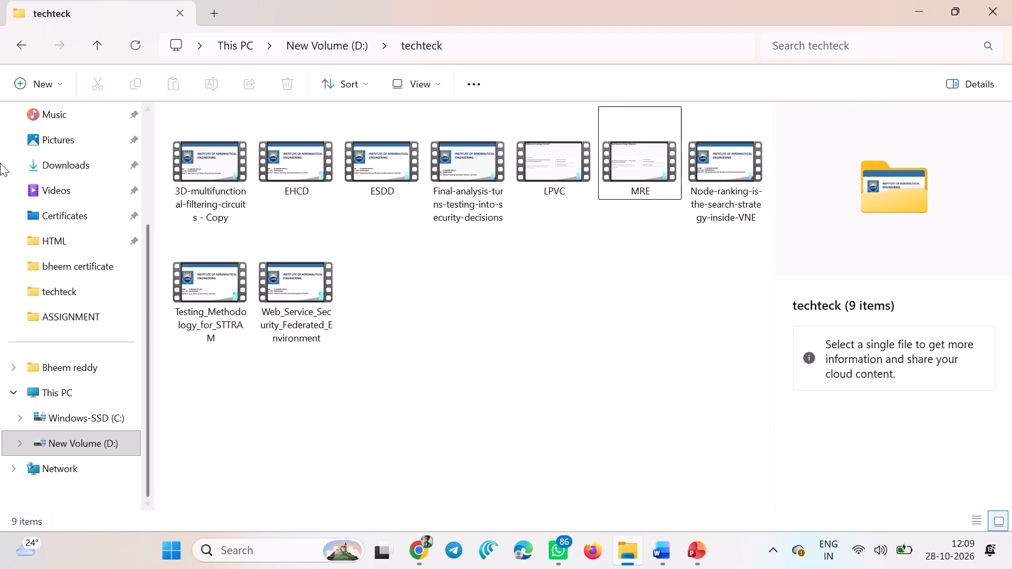
# Browse the personal OneDrive storage, looking through its techteck folder and its Documents folder.
pyautogui.scroll(4, 0, 163)
pyautogui.scroll(3, 57, 155)
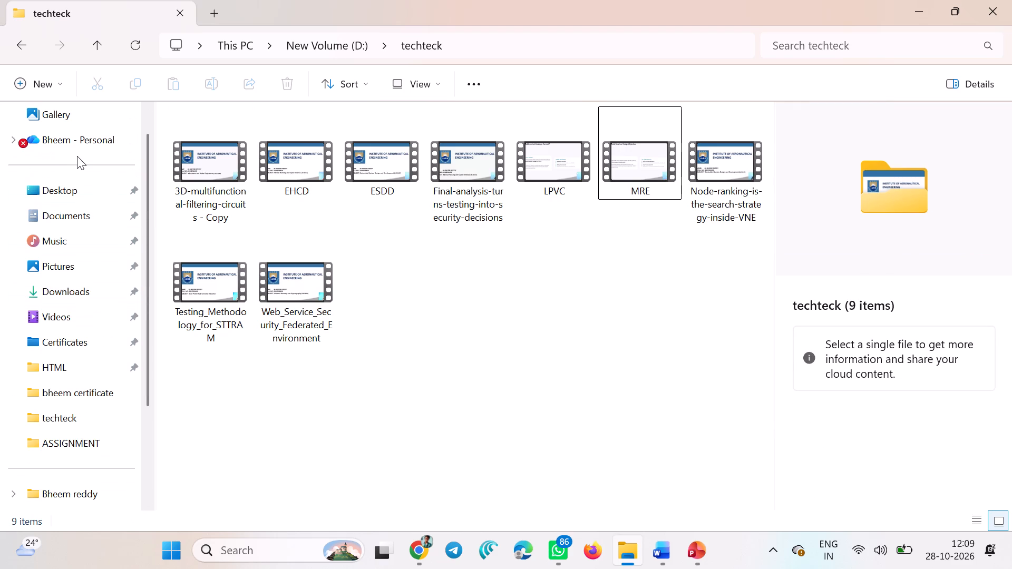
pyautogui.click(77, 156)
pyautogui.click(76, 144)
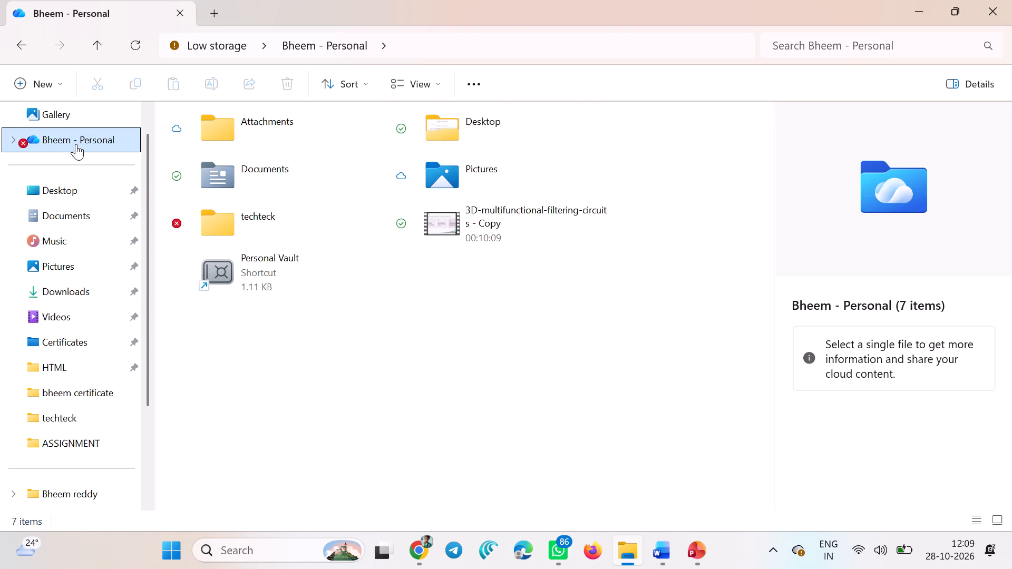
pyautogui.doubleClick(279, 223)
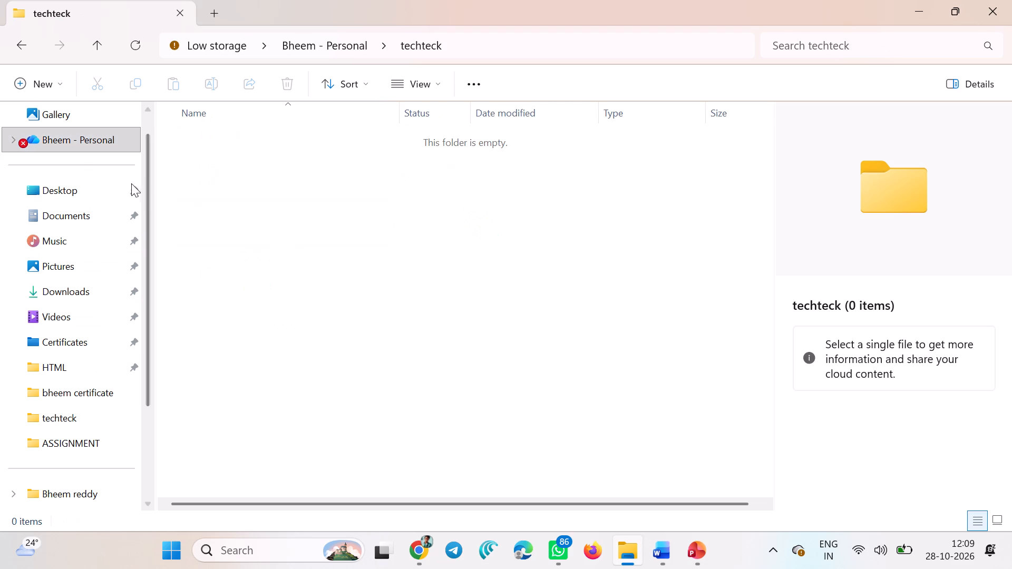
pyautogui.click(86, 142)
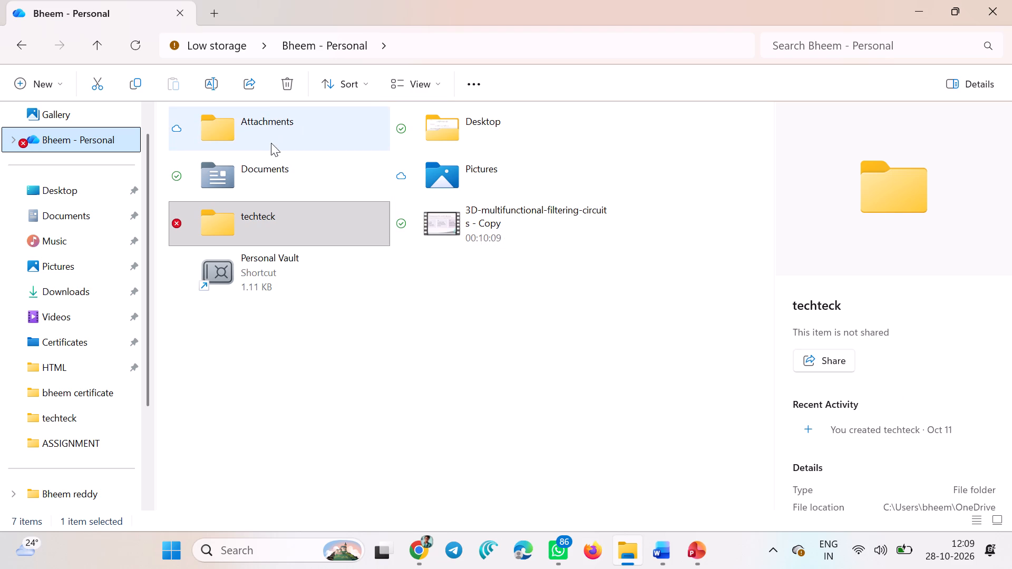
pyautogui.doubleClick(271, 171)
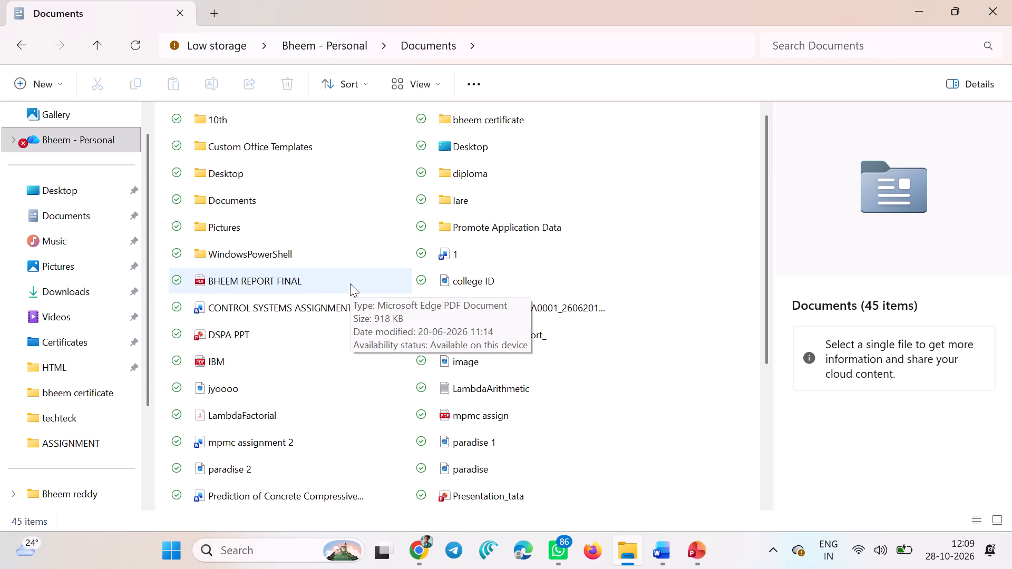
# Switch to Chrome and check the compression progress of MRE.mp4 on FreeConvert.
pyautogui.click(423, 553)
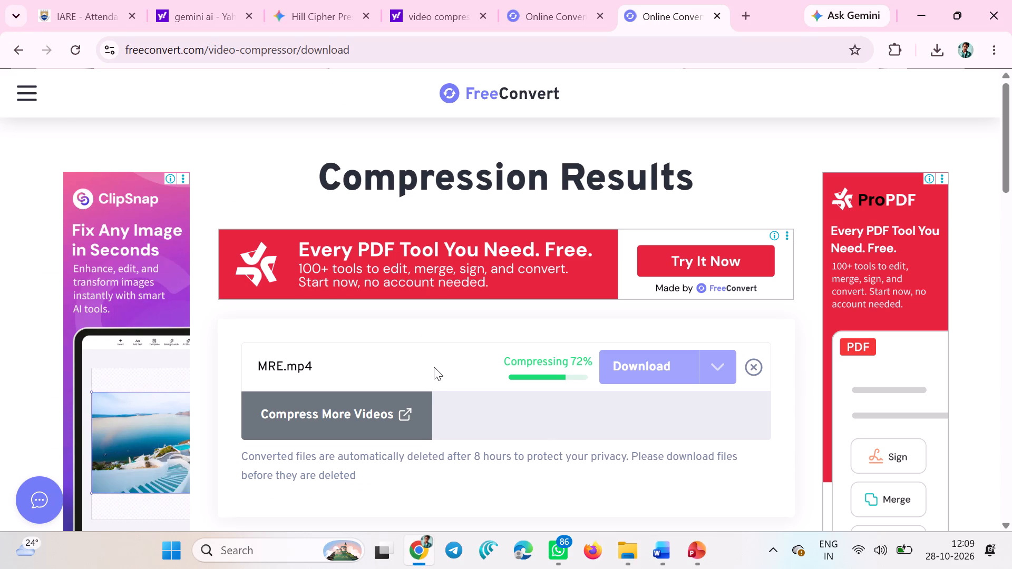
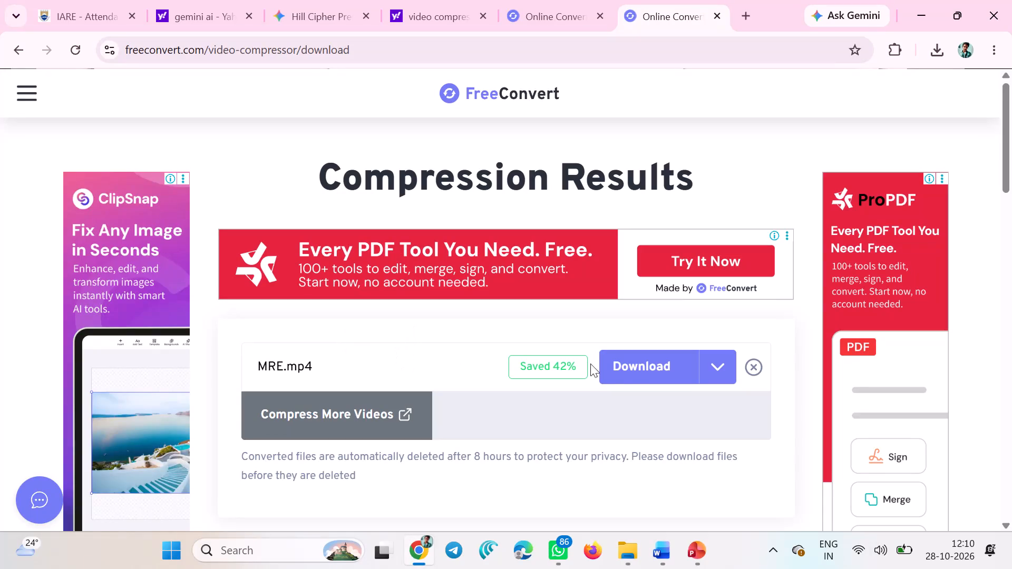
# Download the compressed MRE.mp4 video from the FreeConvert compression results.
pyautogui.click(630, 372)
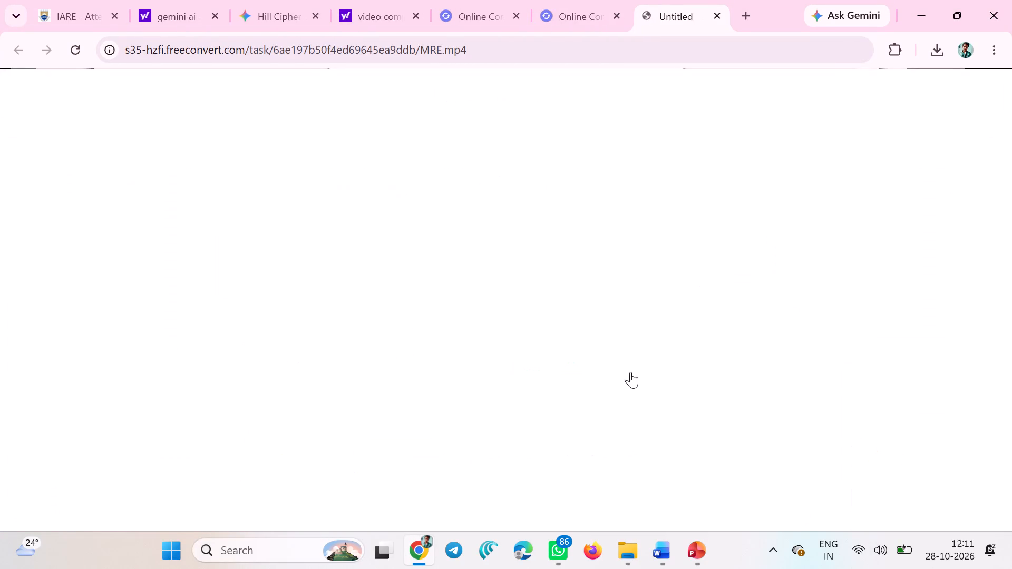